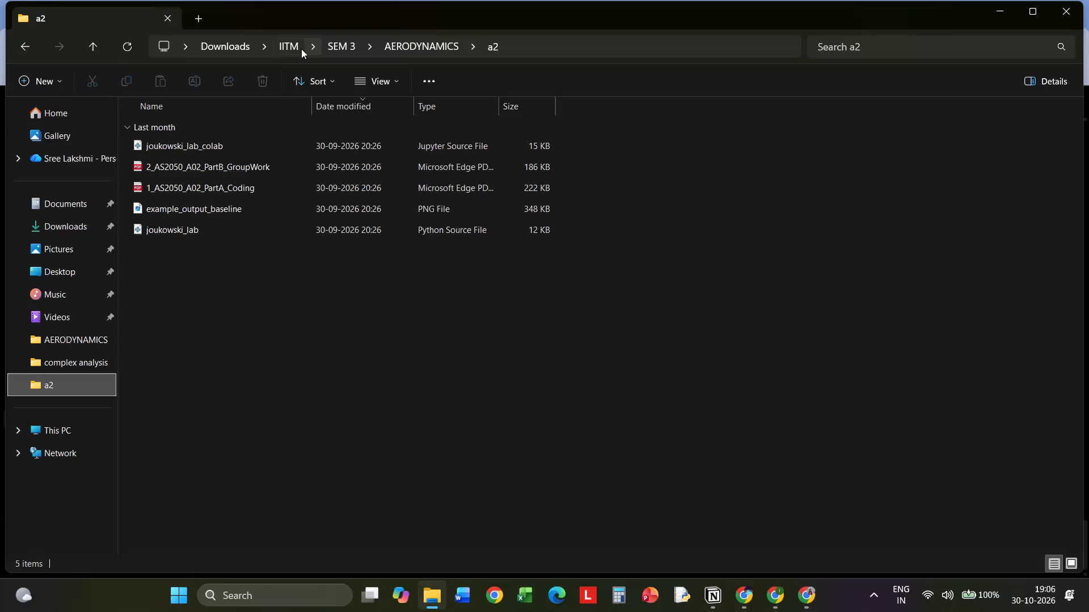
# Open the Jul-Nov_2026 PDF from the IITM folder and look through the academic calendar's October to December dates.
pyautogui.click(297, 51)
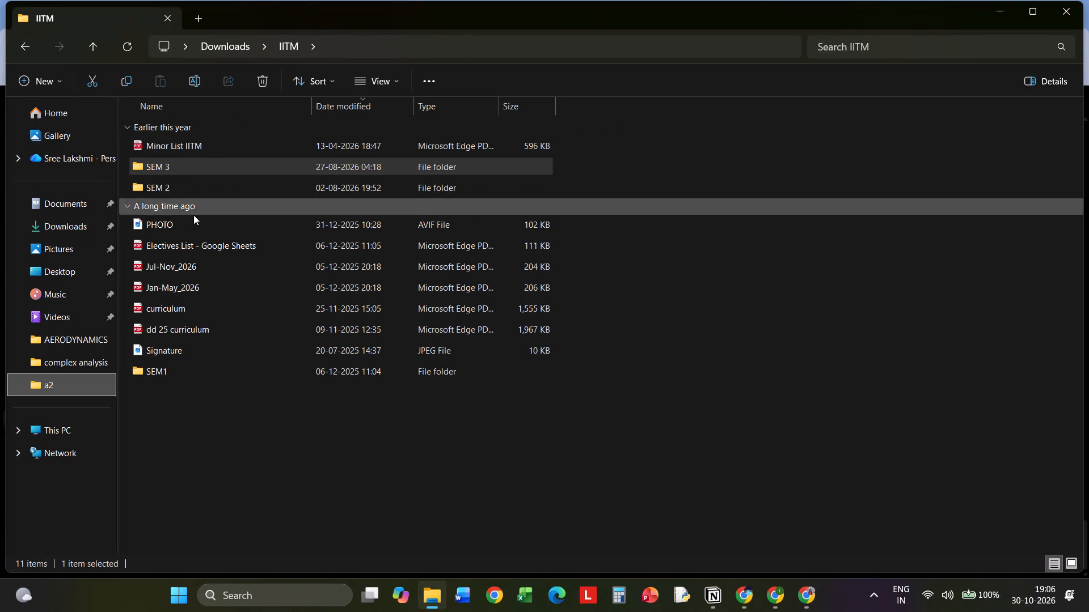
pyautogui.doubleClick(183, 268)
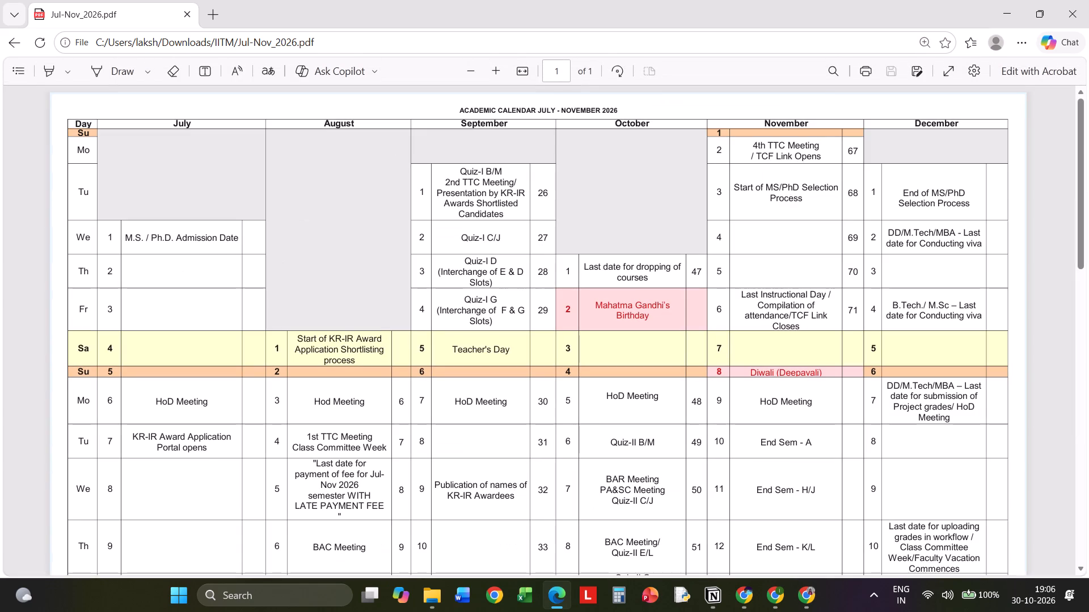
pyautogui.scroll(-1, 510, 261)
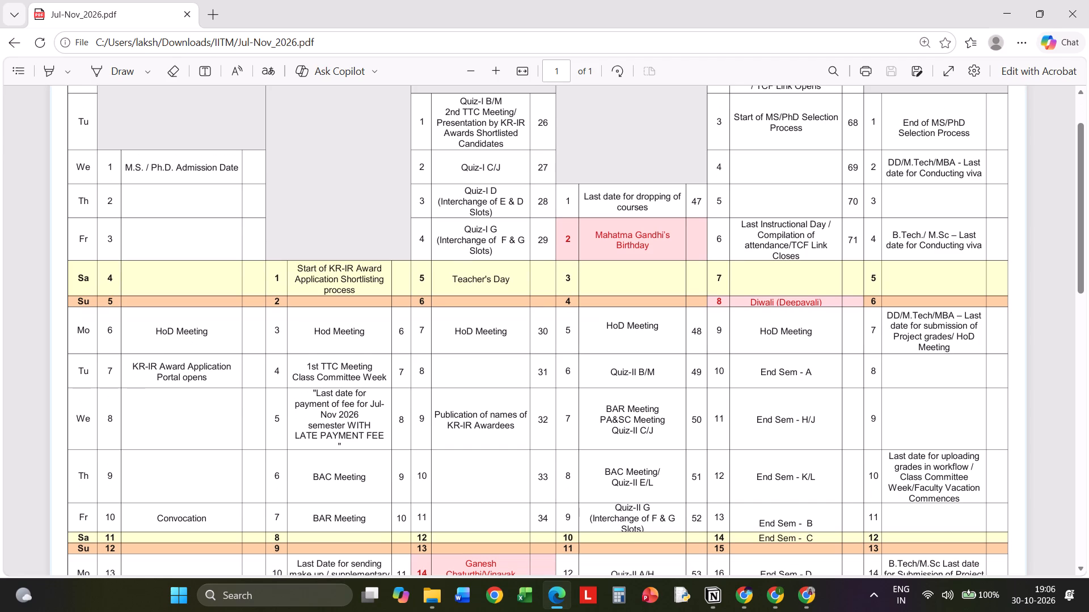
pyautogui.scroll(-2, 510, 261)
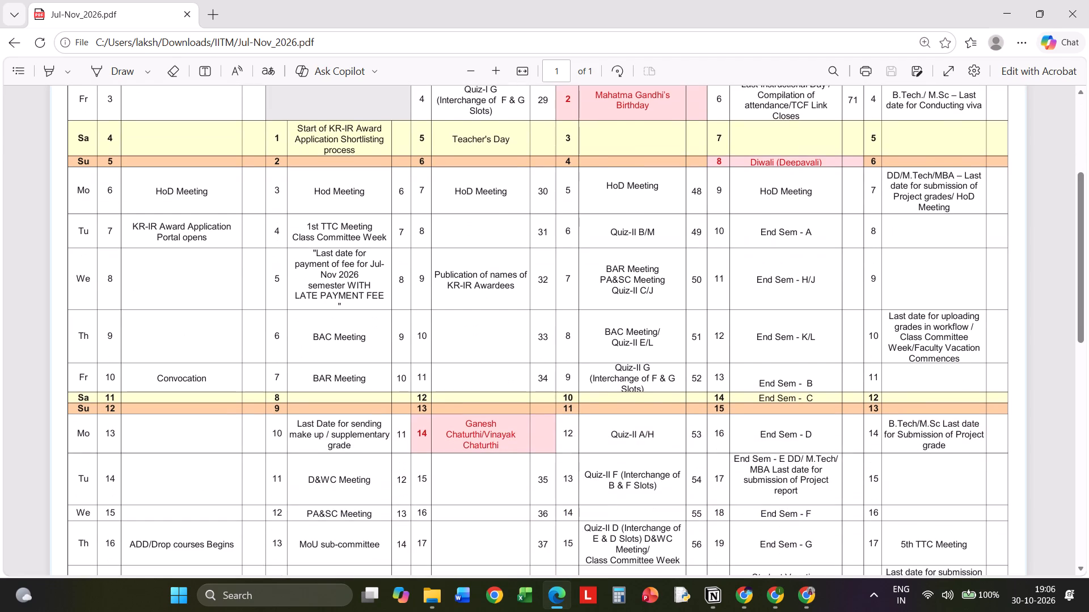
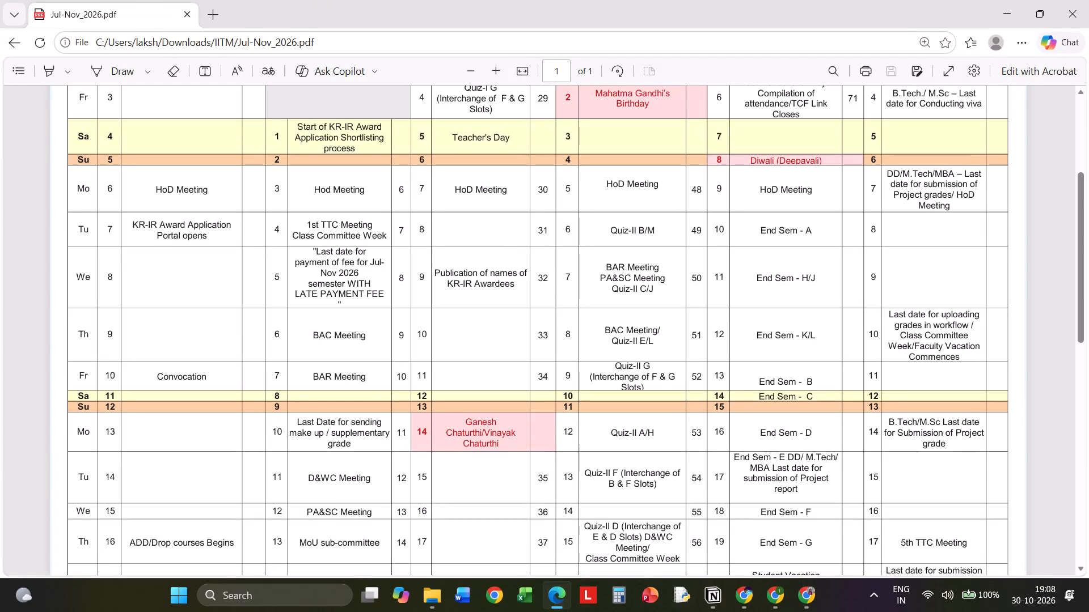
# Switch to Notion and look through the END SEM page's study checklist for each subject.
pyautogui.click(720, 598)
pyautogui.scroll(-5, 596, 385)
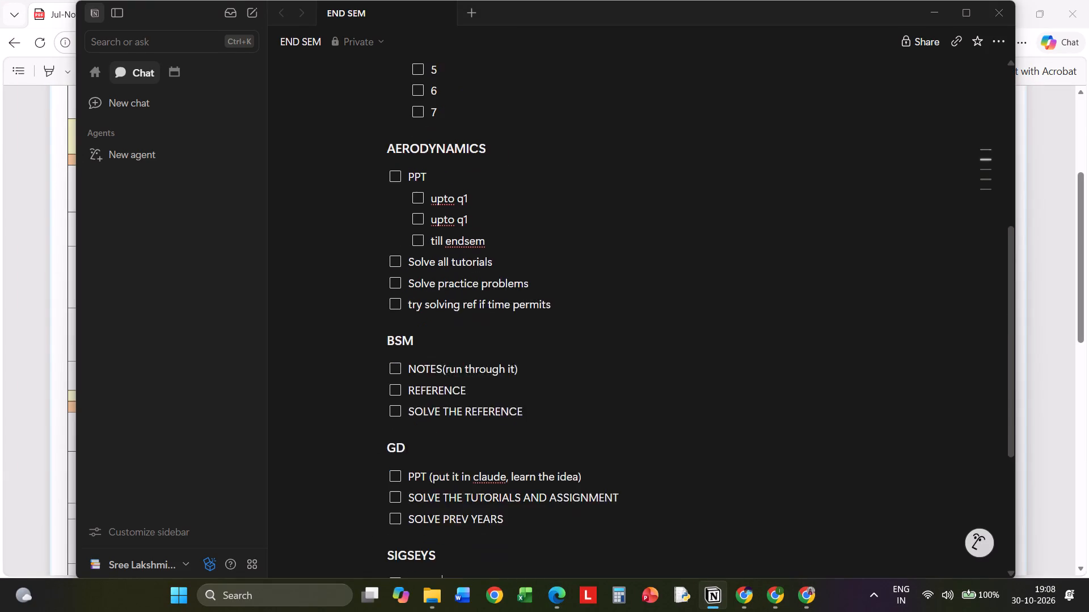
pyautogui.scroll(-7, 595, 398)
pyautogui.scroll(6, 478, 426)
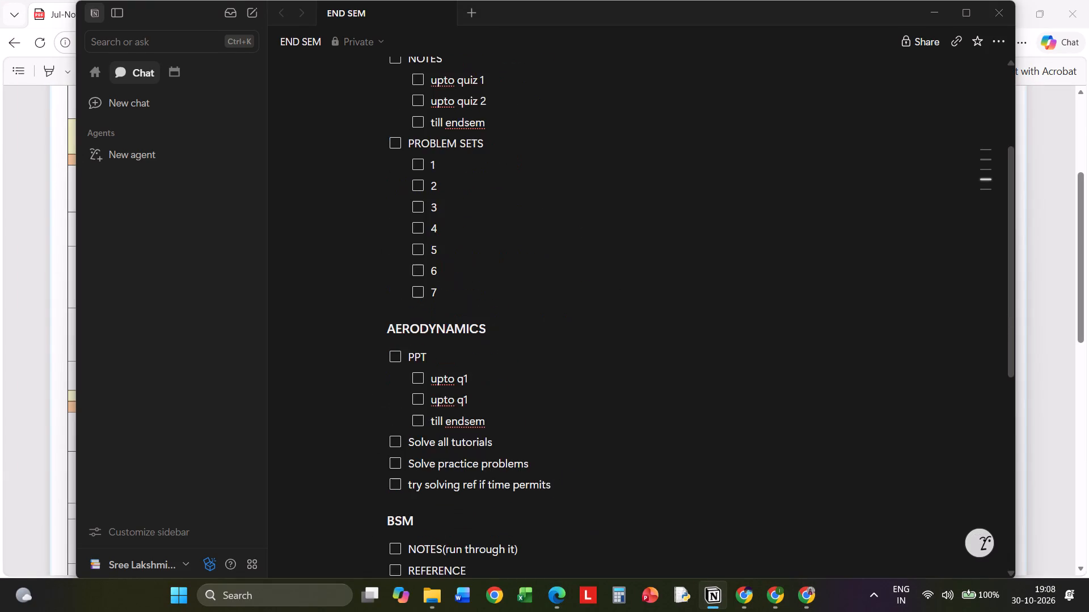
pyautogui.scroll(10, 479, 426)
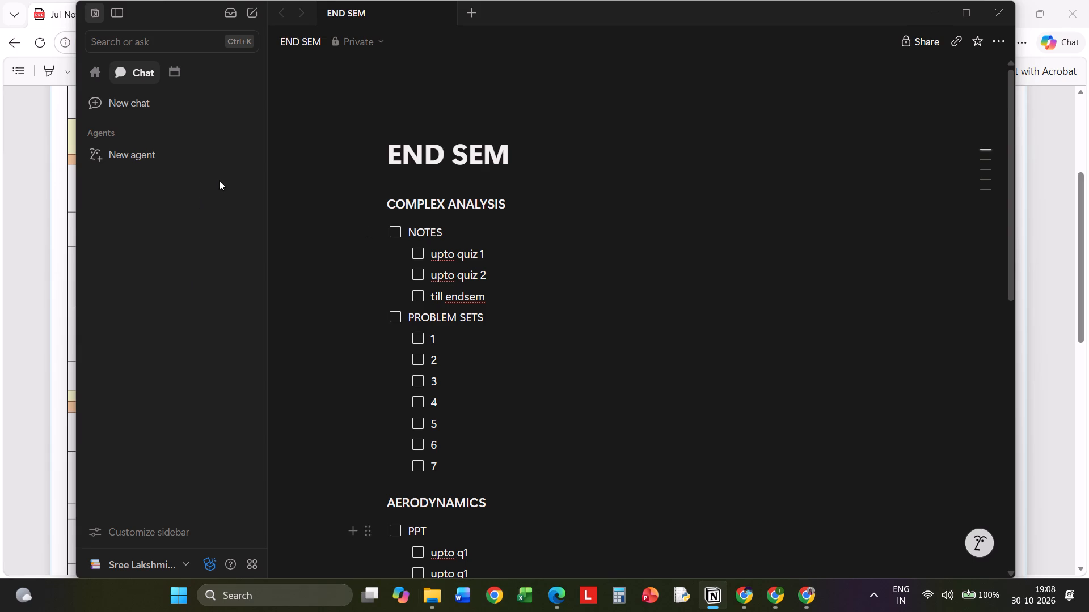
pyautogui.scroll(-1, 484, 419)
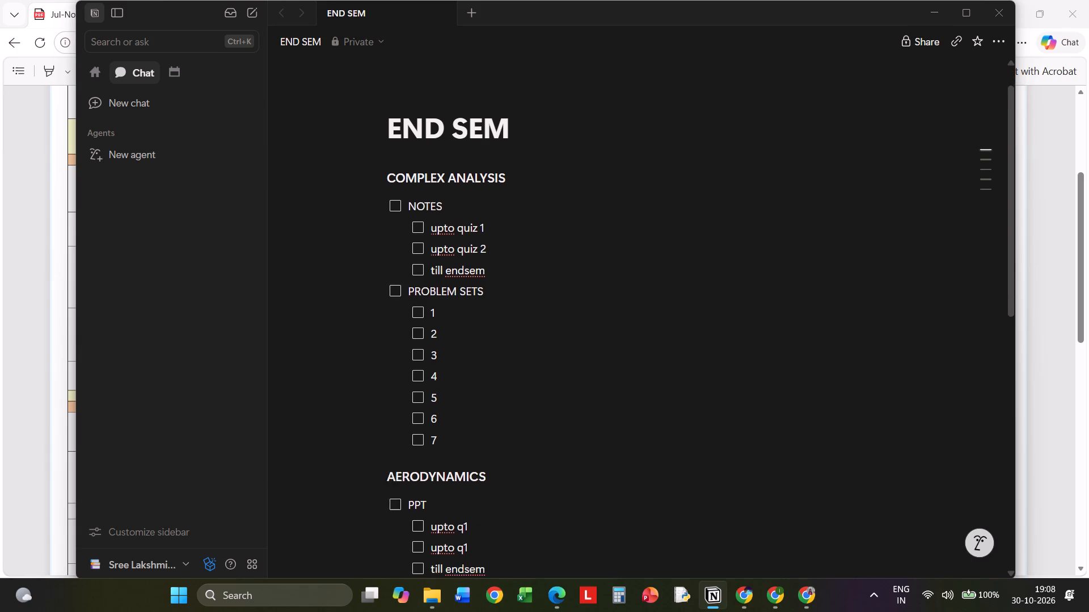
pyautogui.scroll(4, 490, 419)
pyautogui.click(521, 156)
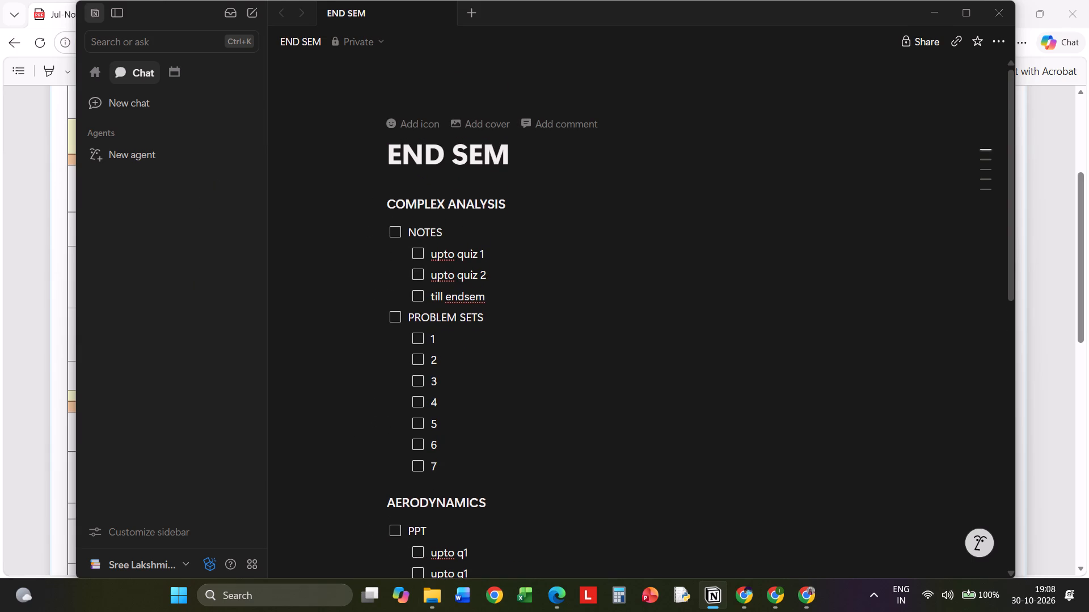
pyautogui.scroll(-8, 545, 467)
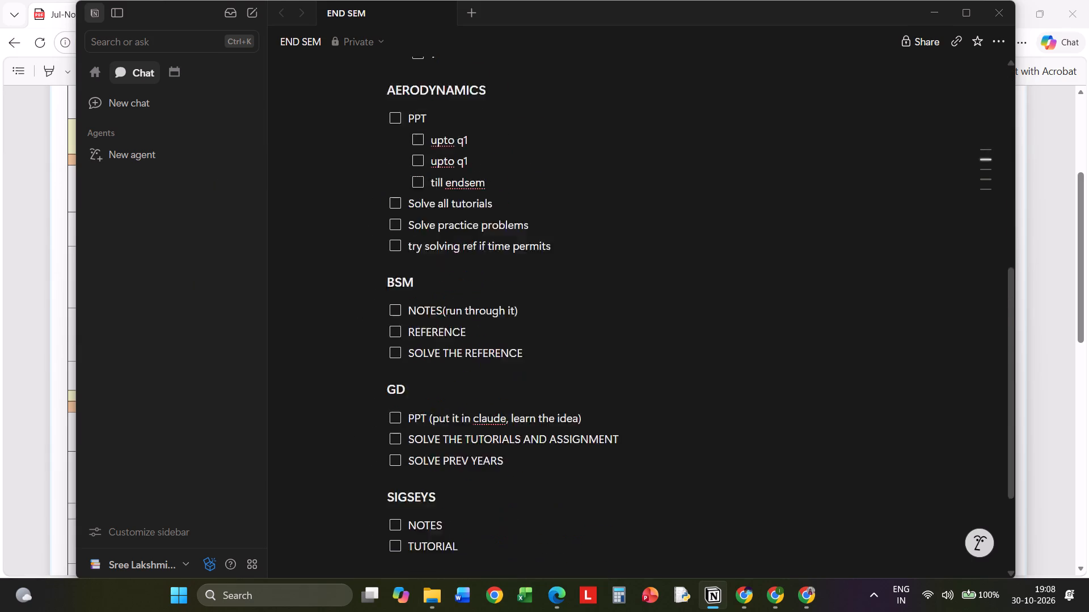
pyautogui.scroll(9, 548, 468)
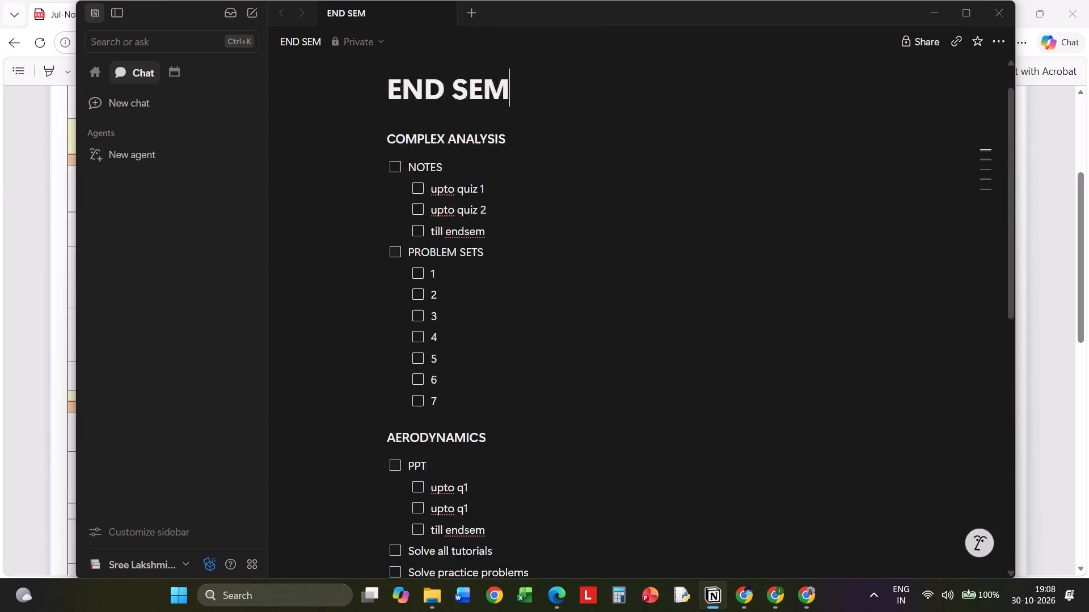
# Create a new page in a separate tab and title it "DAY WISE PLAN:".
pyautogui.click(474, 8)
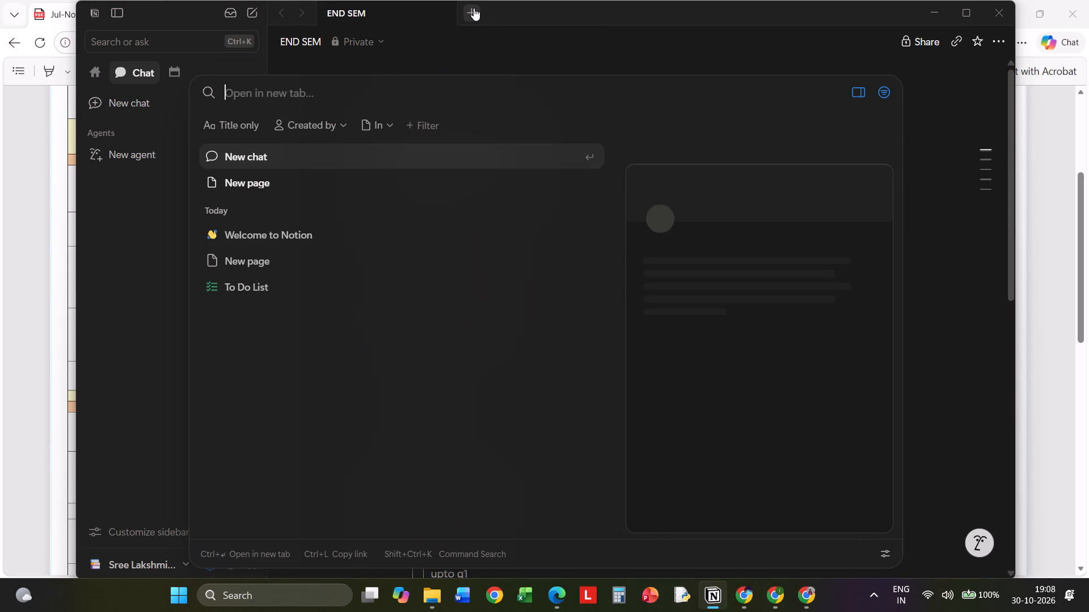
pyautogui.click(242, 184)
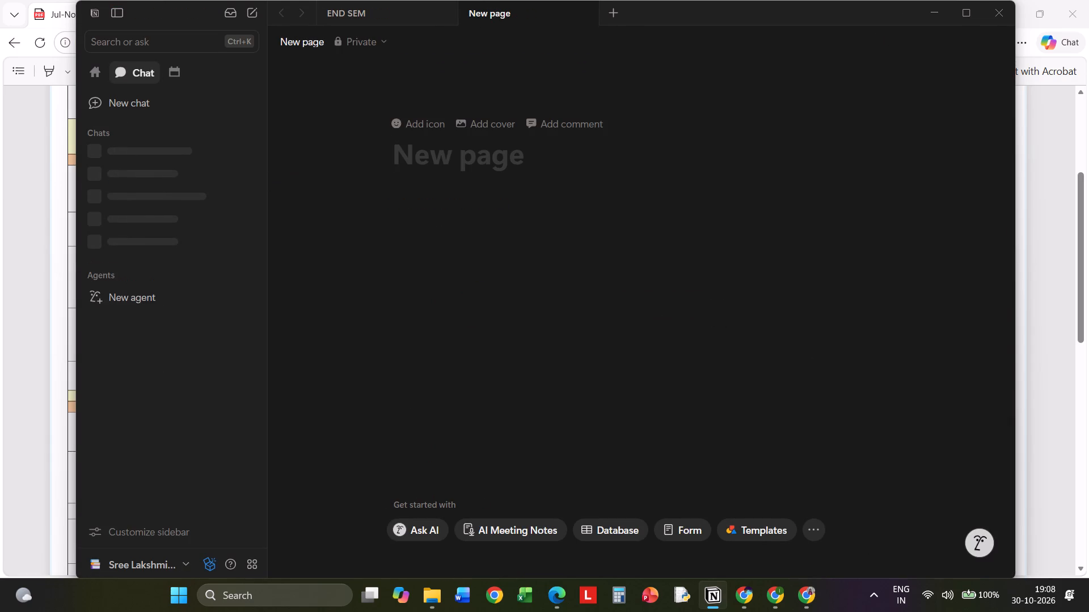
pyautogui.click(407, 157)
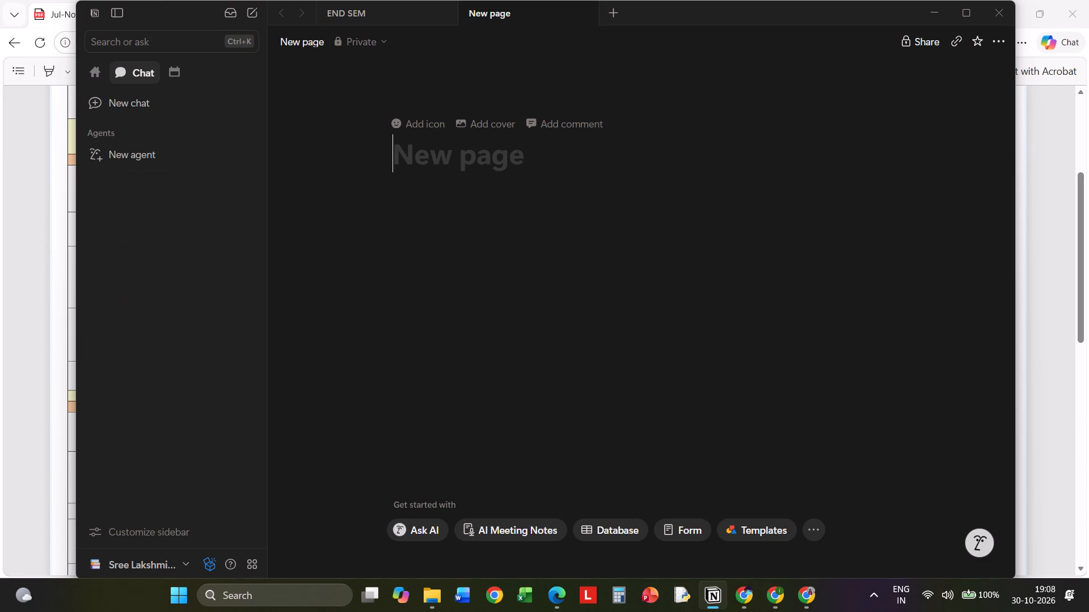
pyautogui.write('DAY WISE PLA')
pyautogui.press('n')
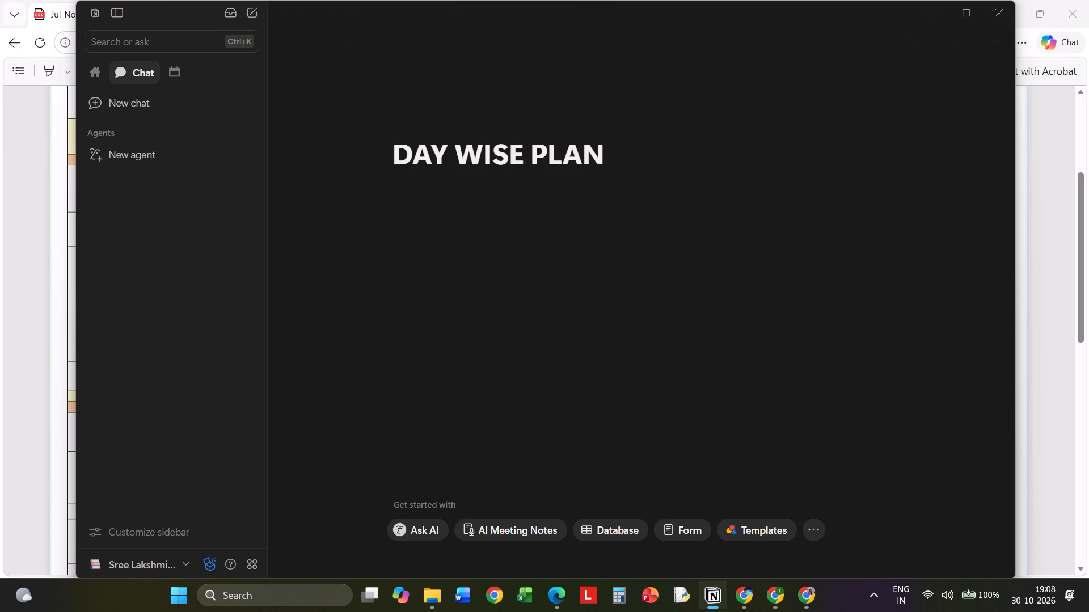
pyautogui.hotkey('shift', ':')
pyautogui.press('Return')
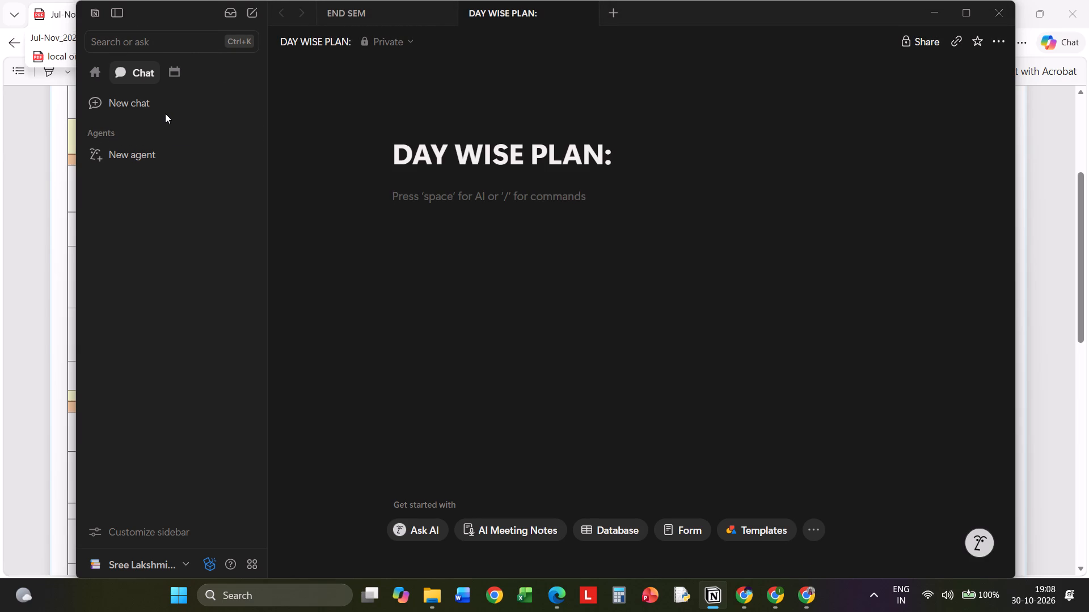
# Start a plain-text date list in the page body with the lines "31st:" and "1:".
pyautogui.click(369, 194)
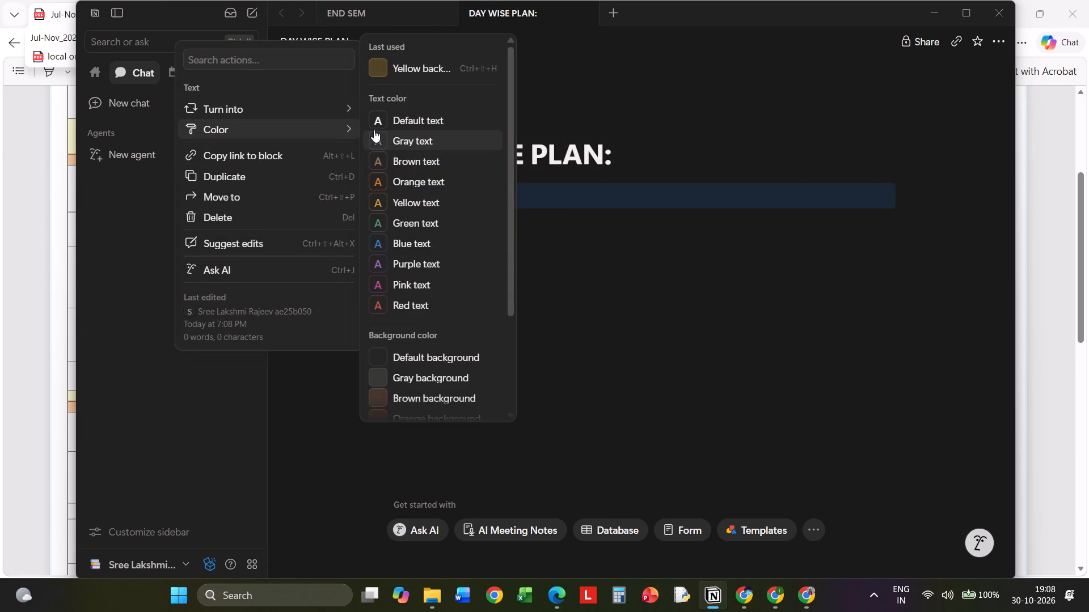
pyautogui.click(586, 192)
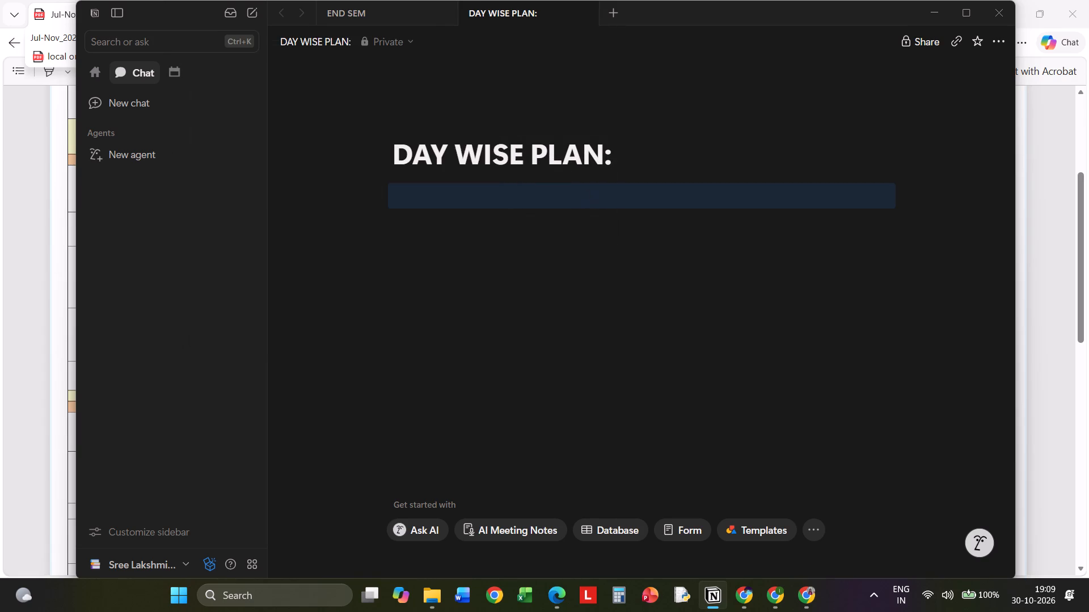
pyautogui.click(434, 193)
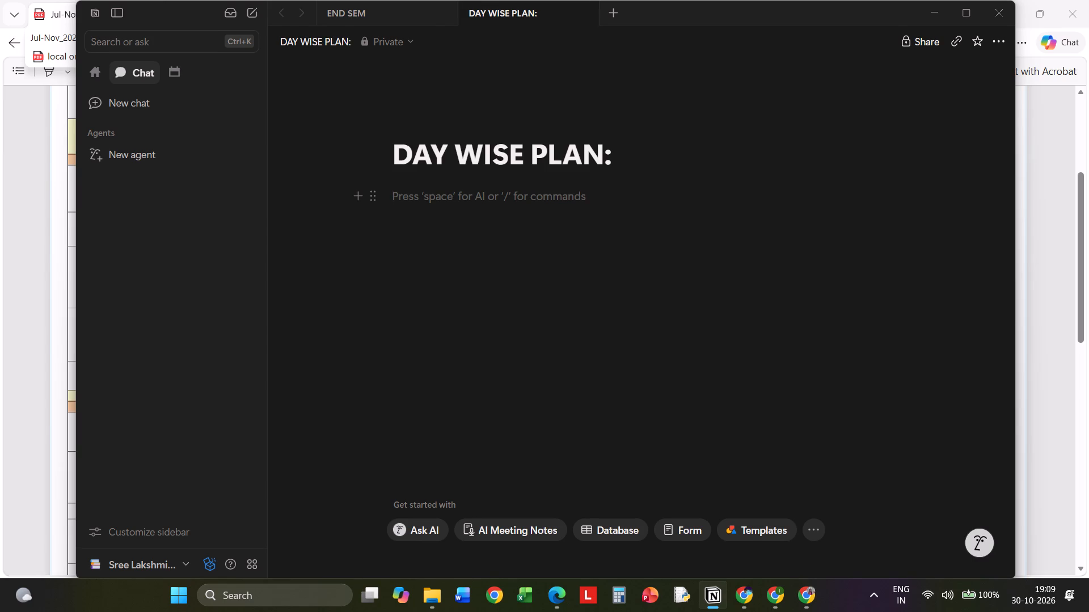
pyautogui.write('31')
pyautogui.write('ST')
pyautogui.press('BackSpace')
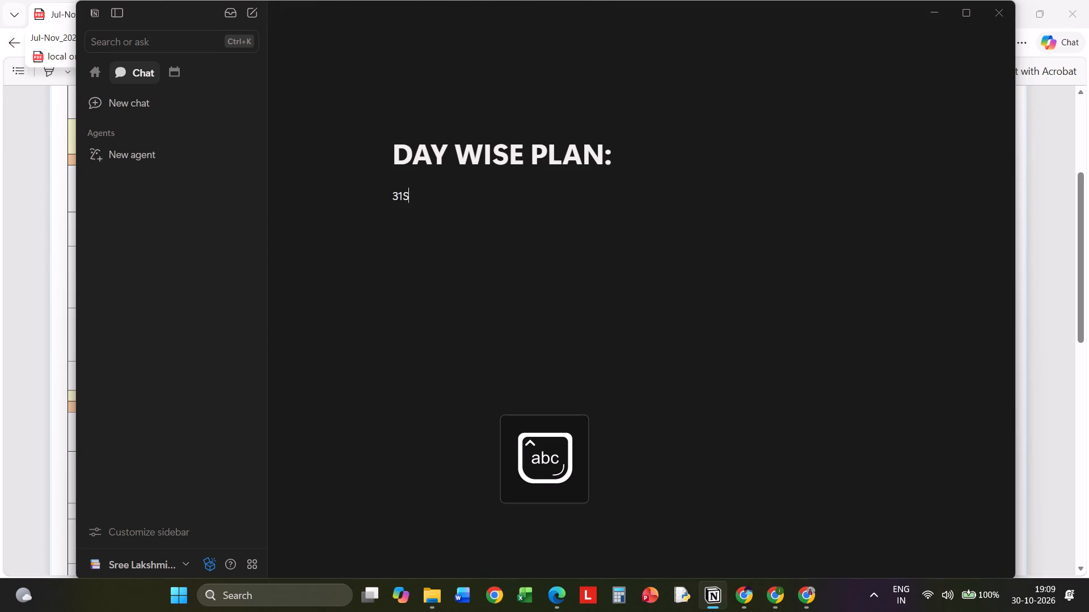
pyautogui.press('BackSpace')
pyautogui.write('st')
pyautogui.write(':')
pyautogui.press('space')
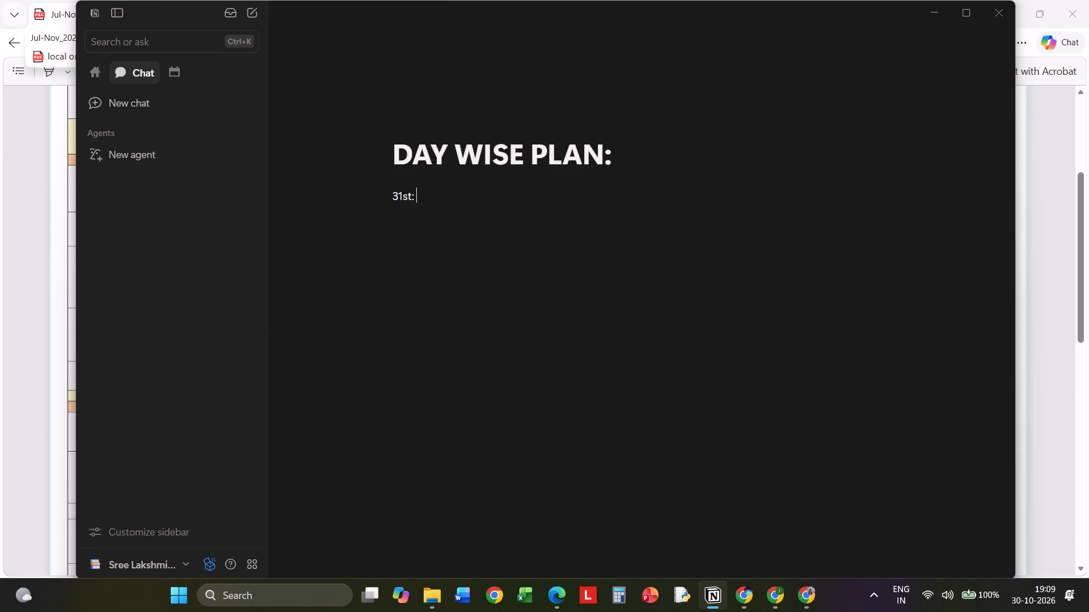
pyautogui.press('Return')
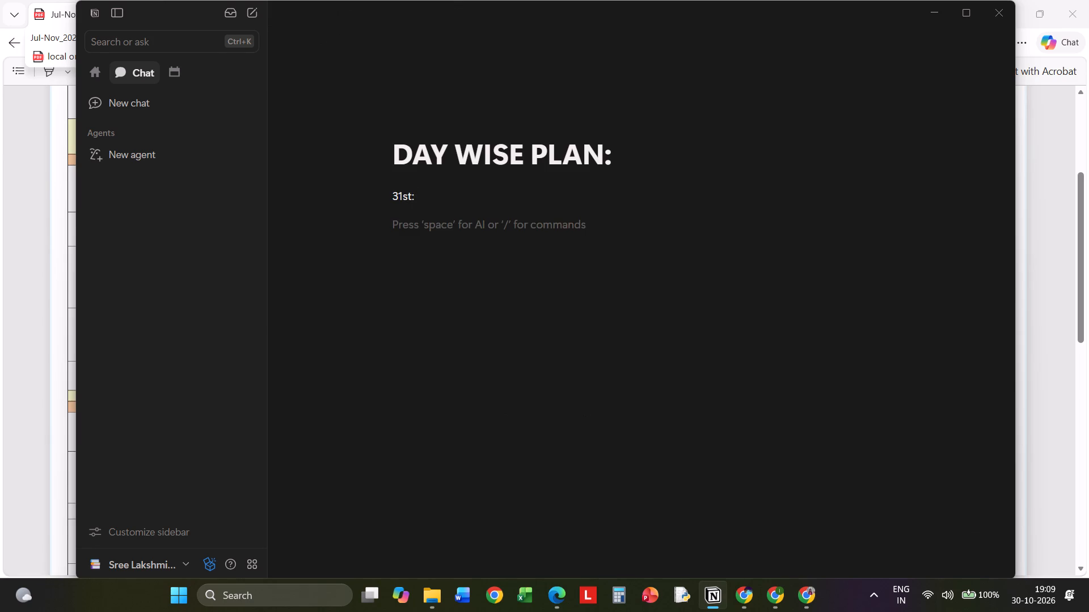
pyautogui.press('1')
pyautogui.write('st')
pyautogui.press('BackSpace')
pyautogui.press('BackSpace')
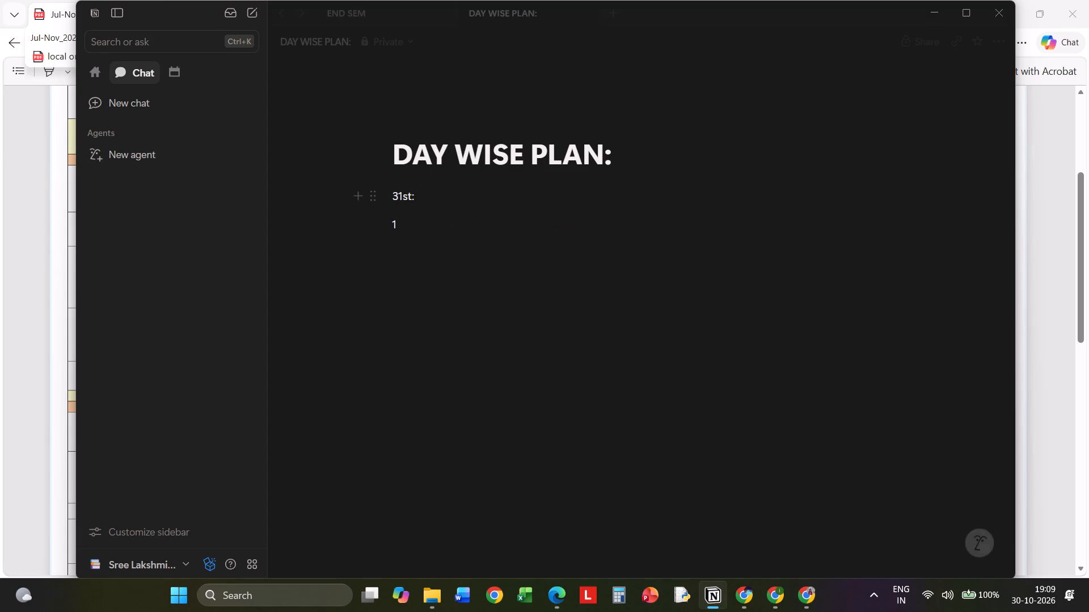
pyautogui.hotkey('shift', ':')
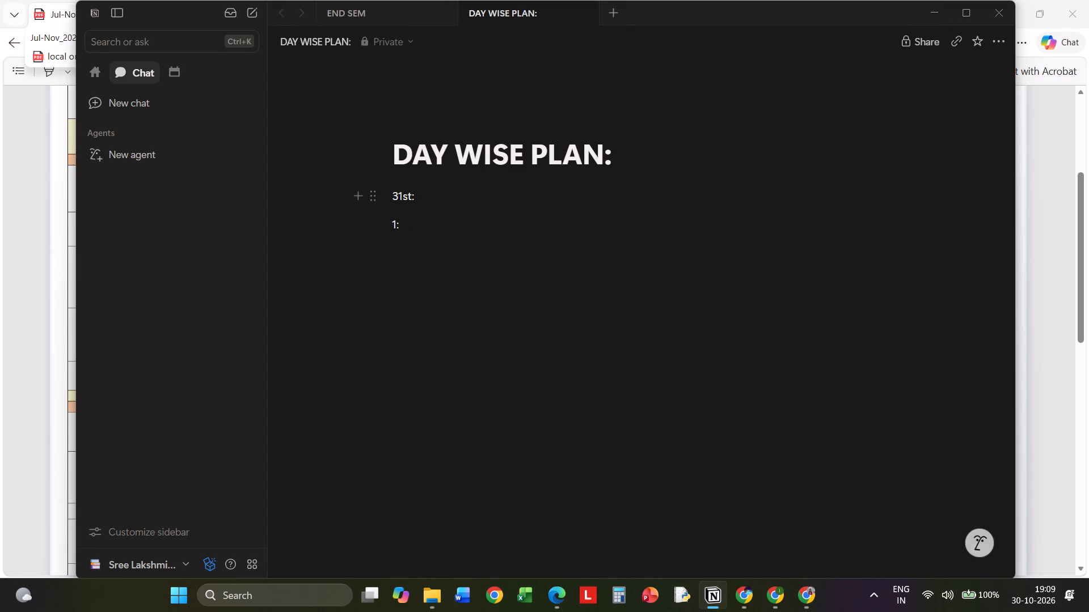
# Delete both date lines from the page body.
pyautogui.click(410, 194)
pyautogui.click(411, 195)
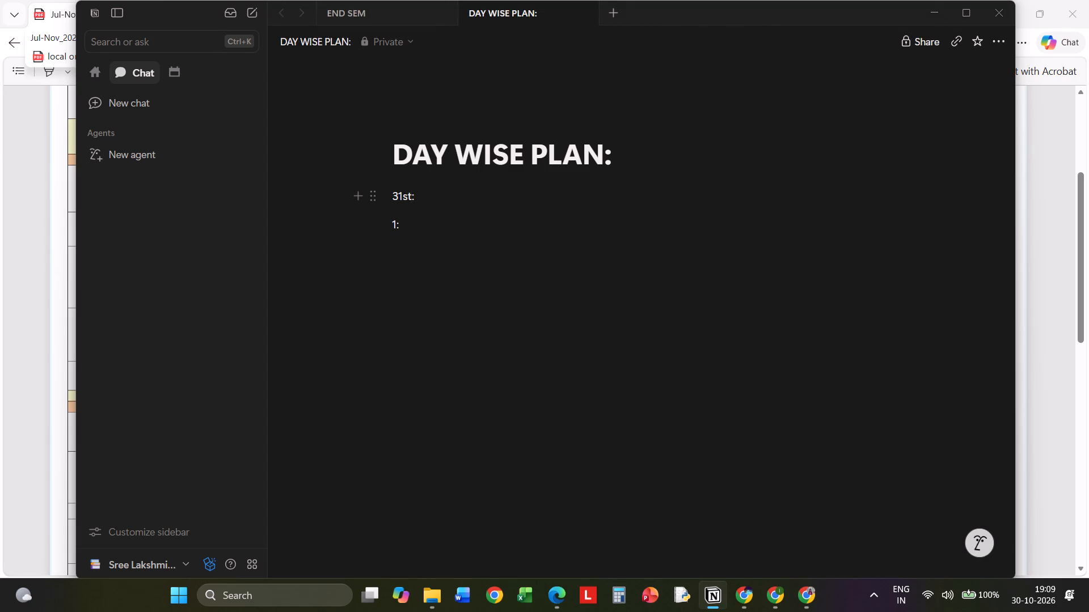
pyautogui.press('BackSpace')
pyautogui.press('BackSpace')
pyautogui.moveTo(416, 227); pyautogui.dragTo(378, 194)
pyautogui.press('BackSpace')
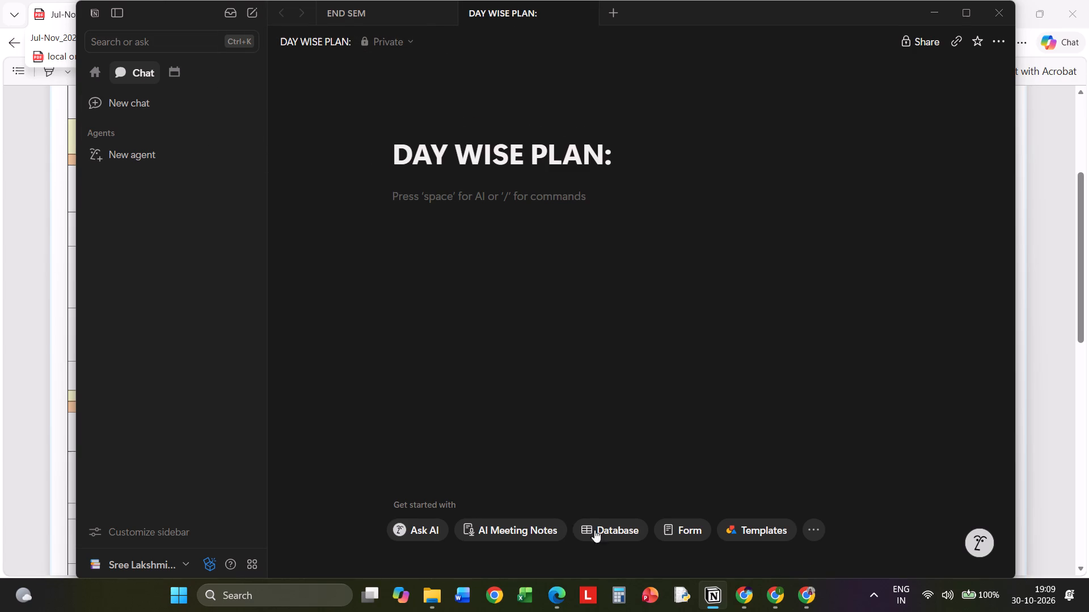
# Open the database options for the DAY WISE PLAN page and look through the available templates.
pyautogui.click(614, 533)
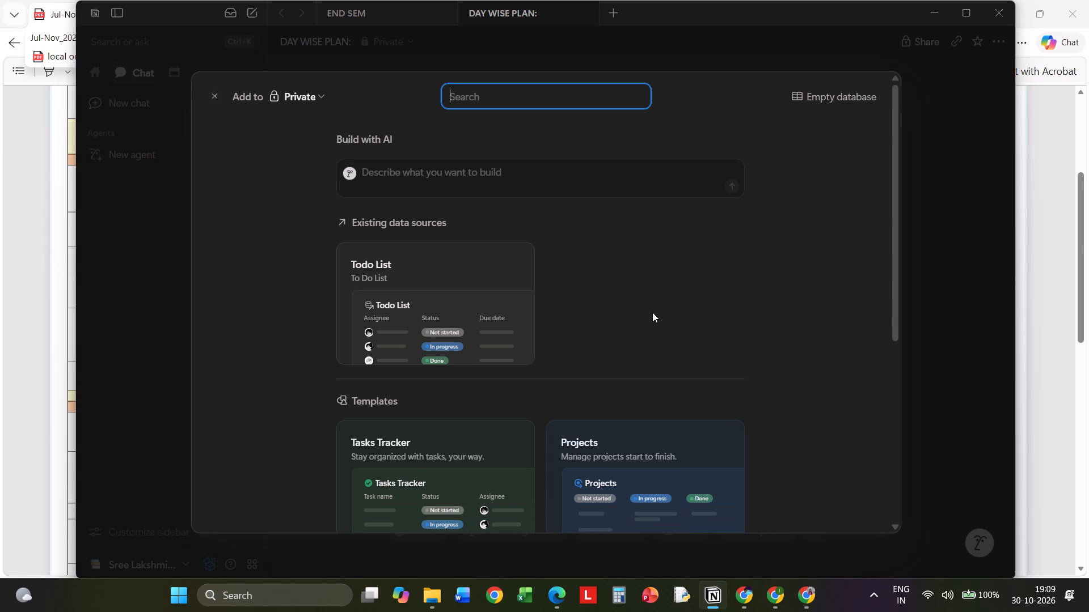
pyautogui.scroll(-2, 652, 312)
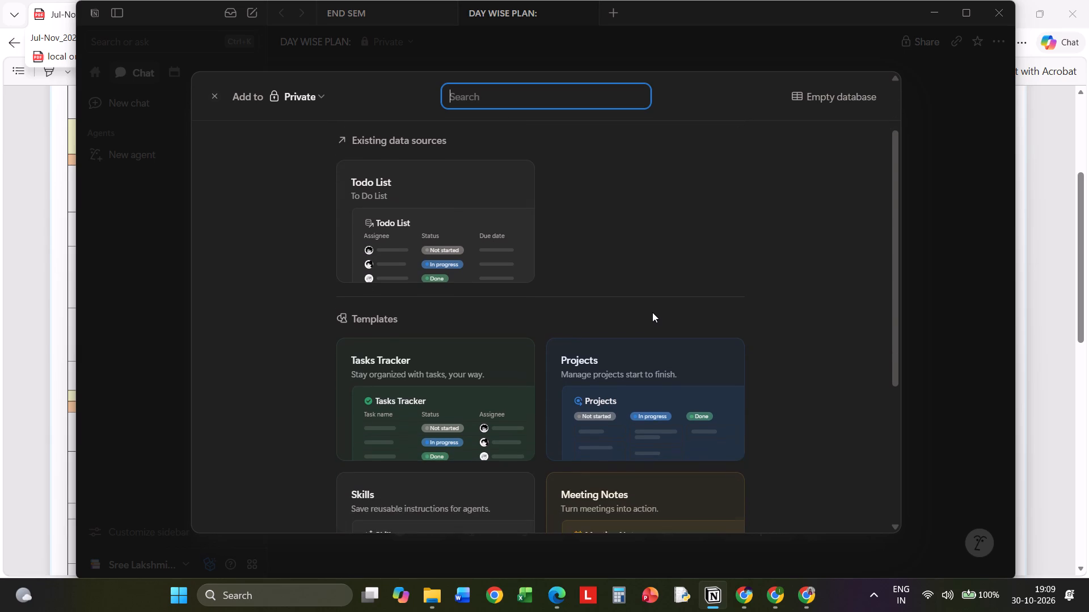
pyautogui.scroll(-2, 652, 312)
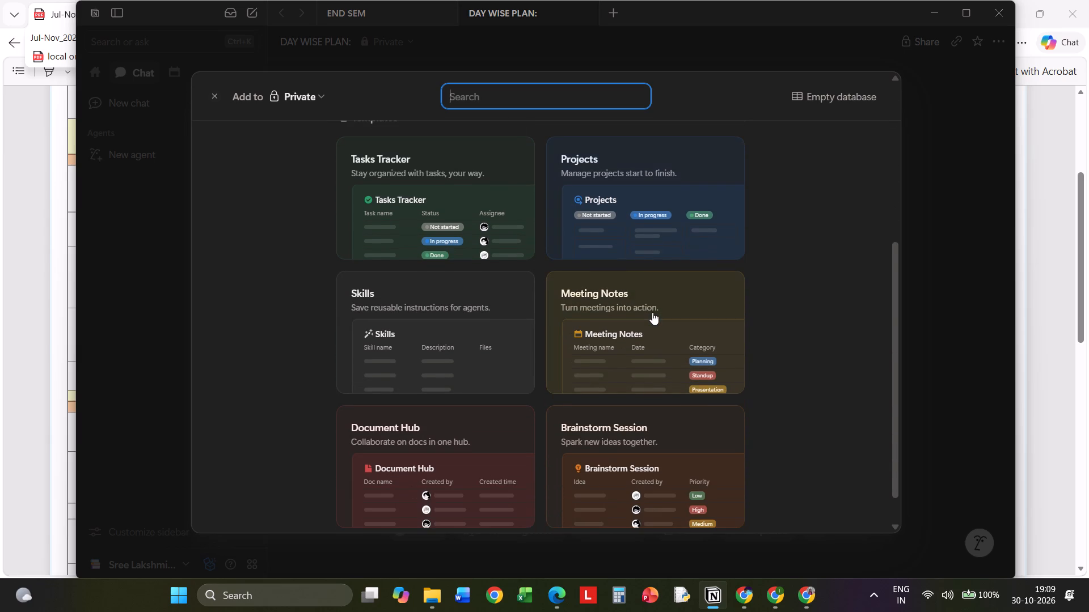
pyautogui.scroll(-5, 652, 312)
pyautogui.scroll(7, 652, 312)
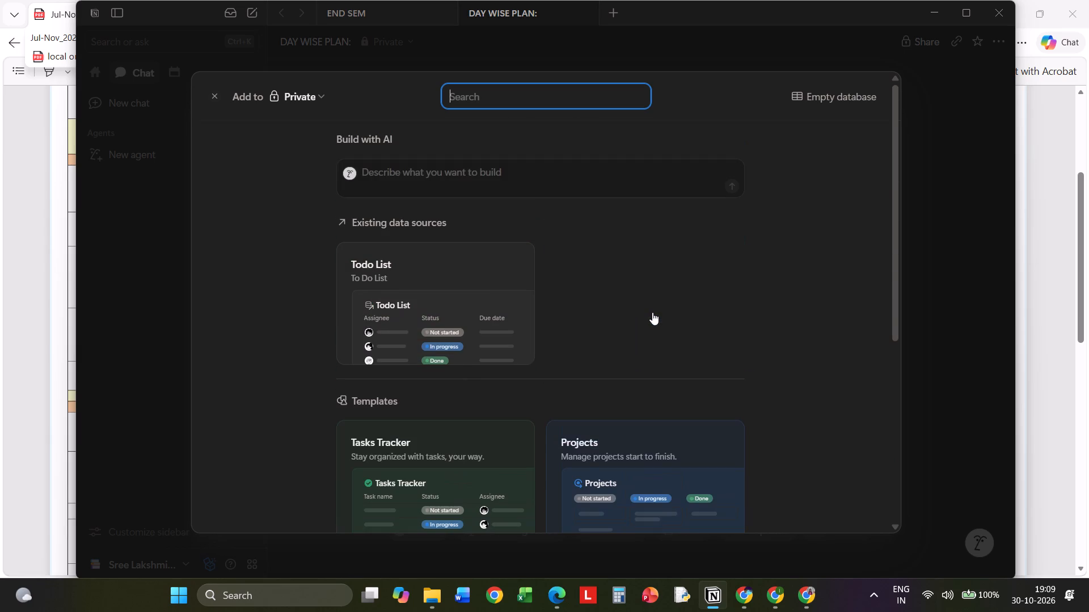
pyautogui.scroll(3, 652, 312)
# Search the database templates for "calen" and choose the Content Calendar template.
pyautogui.click(539, 98)
pyautogui.press('w')
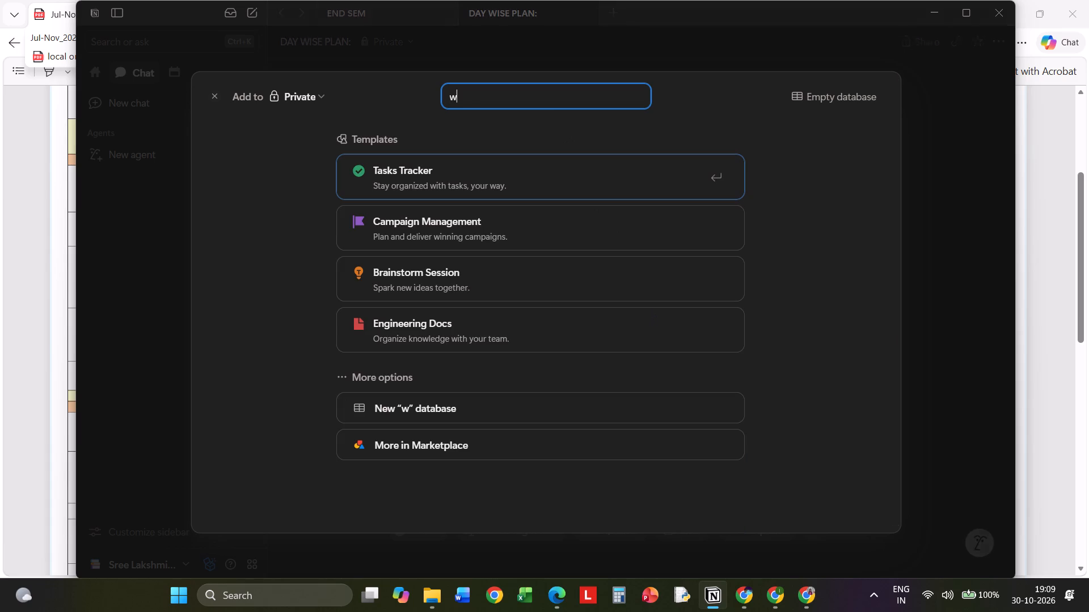
pyautogui.press('BackSpace')
pyautogui.write('dai')
pyautogui.press('BackSpace')
pyautogui.press('BackSpace')
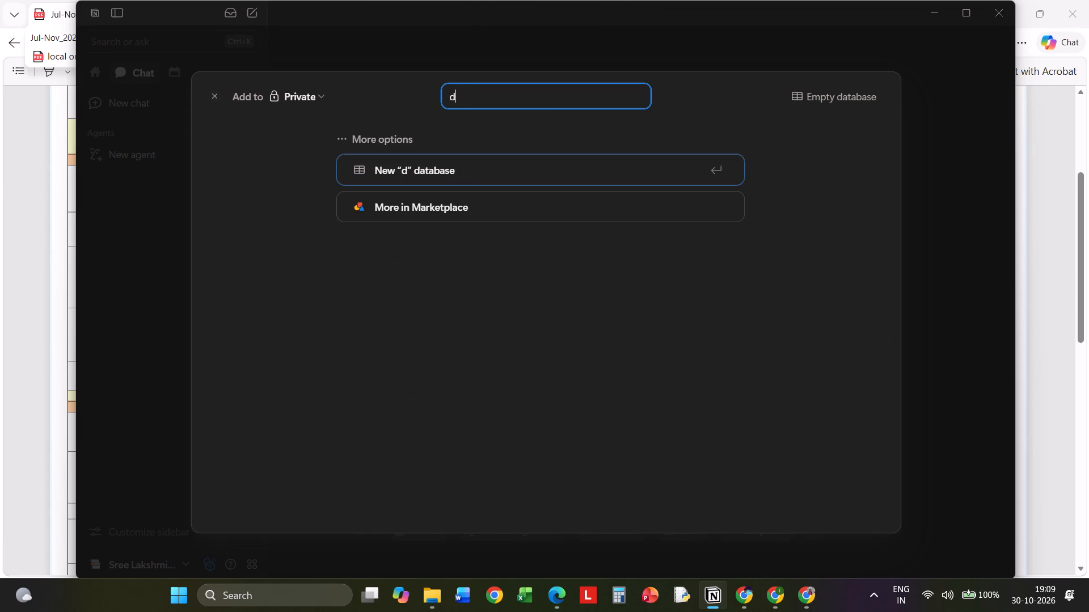
pyautogui.press('BackSpace')
pyautogui.write('ca')
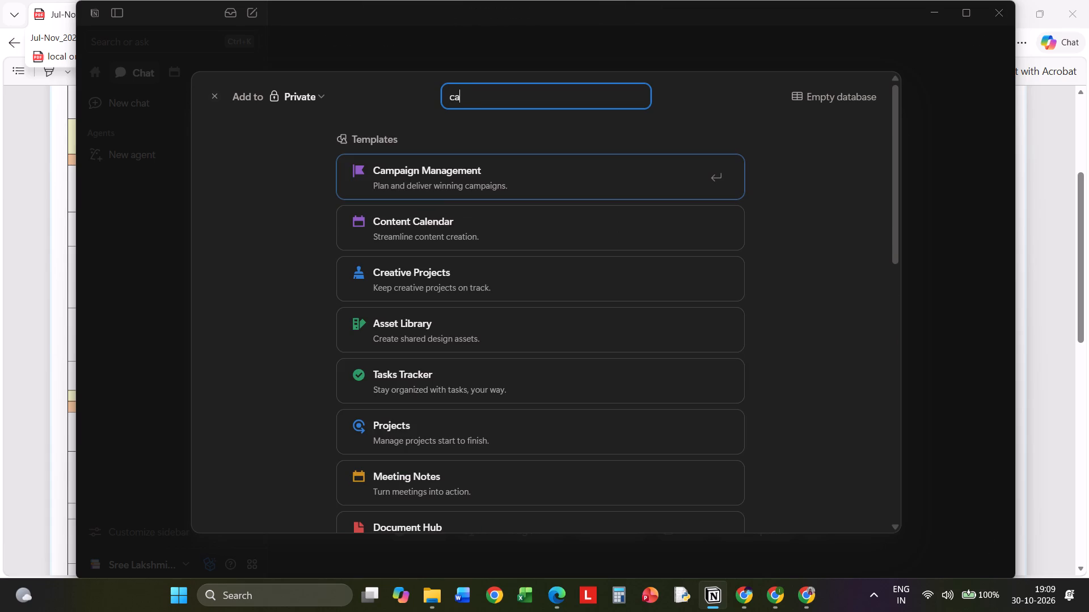
pyautogui.write('len')
pyautogui.click(459, 176)
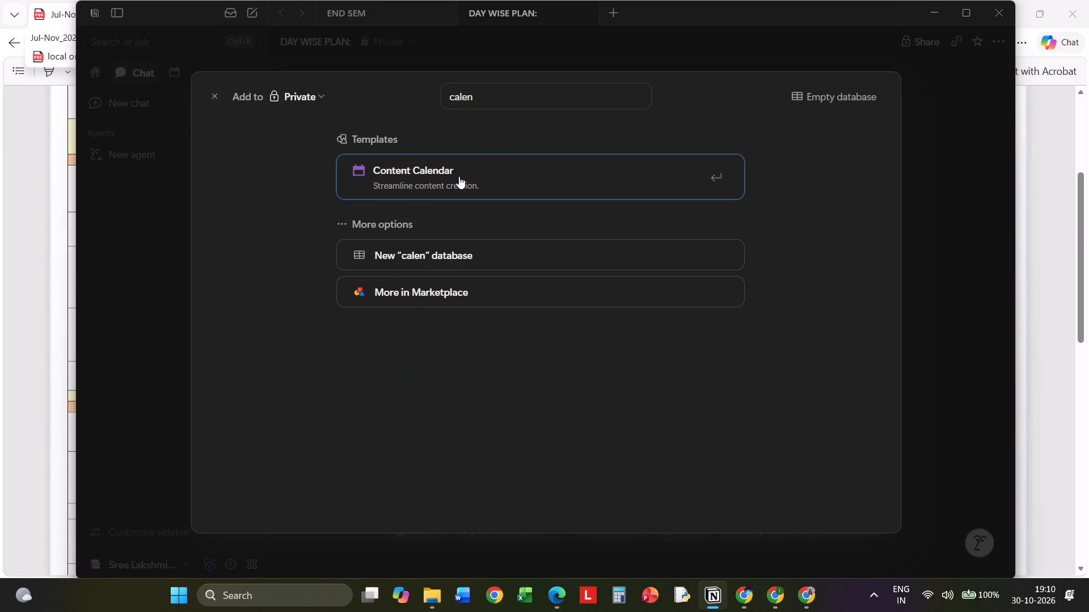
# Create the Content Calendar with its default features, keeping only the Calendar and All Content views.
pyautogui.scroll(4, 657, 388)
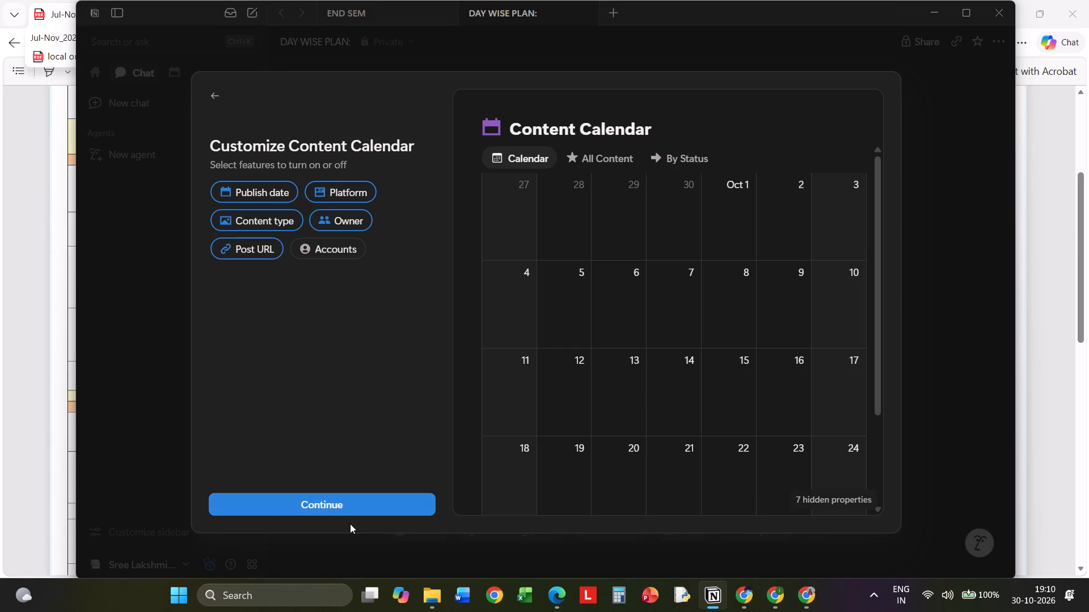
pyautogui.click(344, 503)
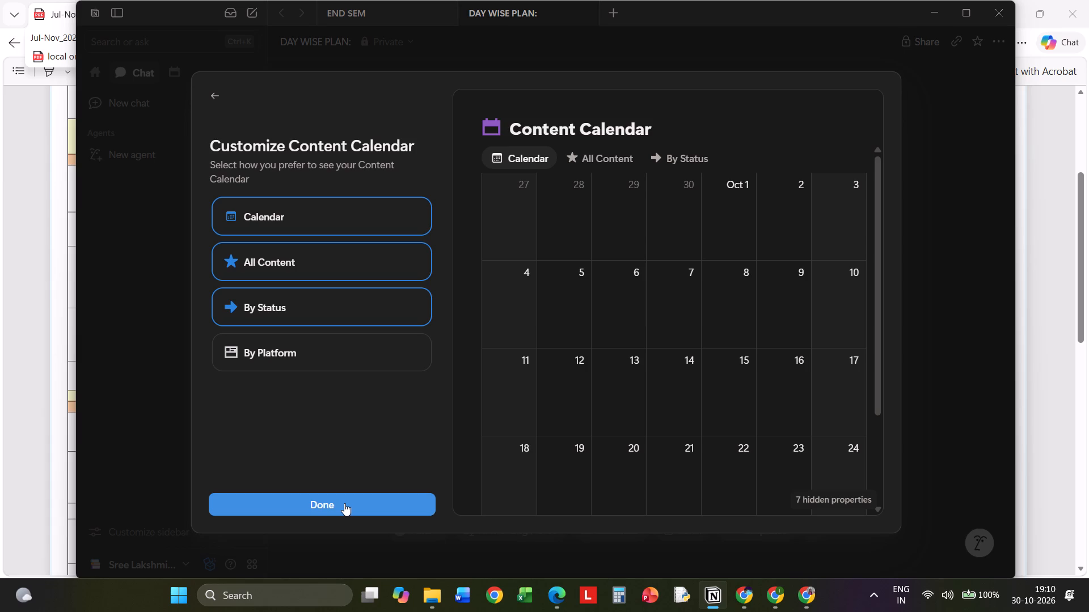
pyautogui.click(314, 371)
pyautogui.click(310, 343)
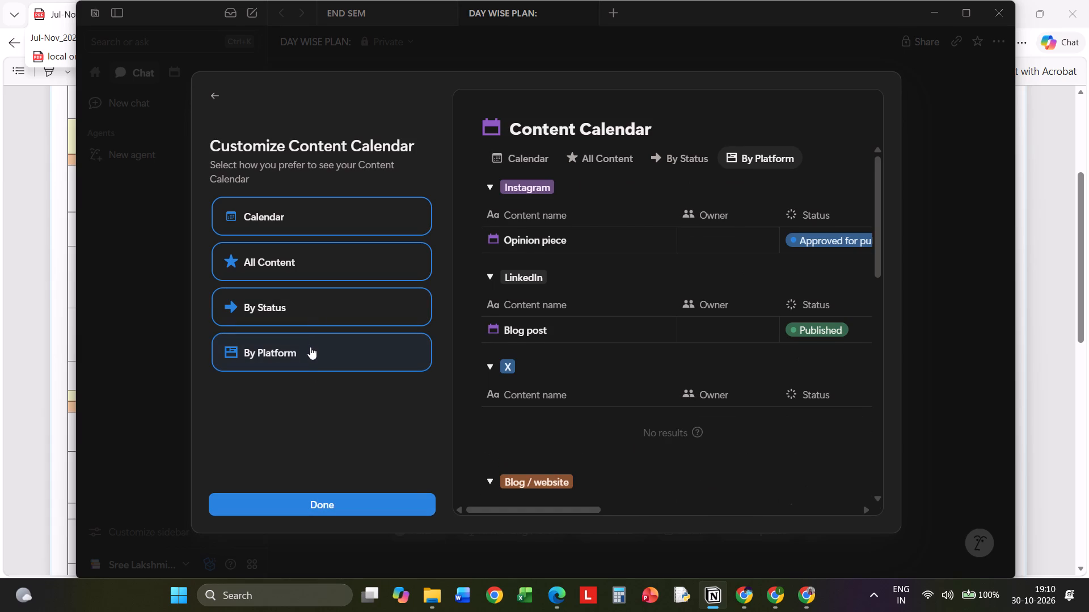
pyautogui.click(310, 347)
pyautogui.click(335, 303)
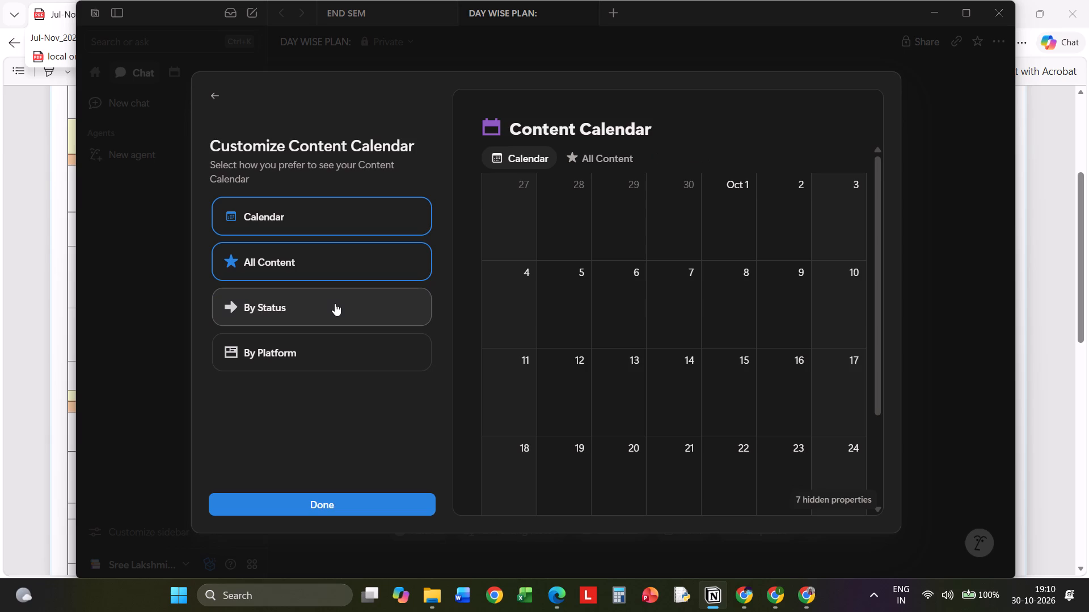
pyautogui.click(335, 303)
pyautogui.click(335, 303)
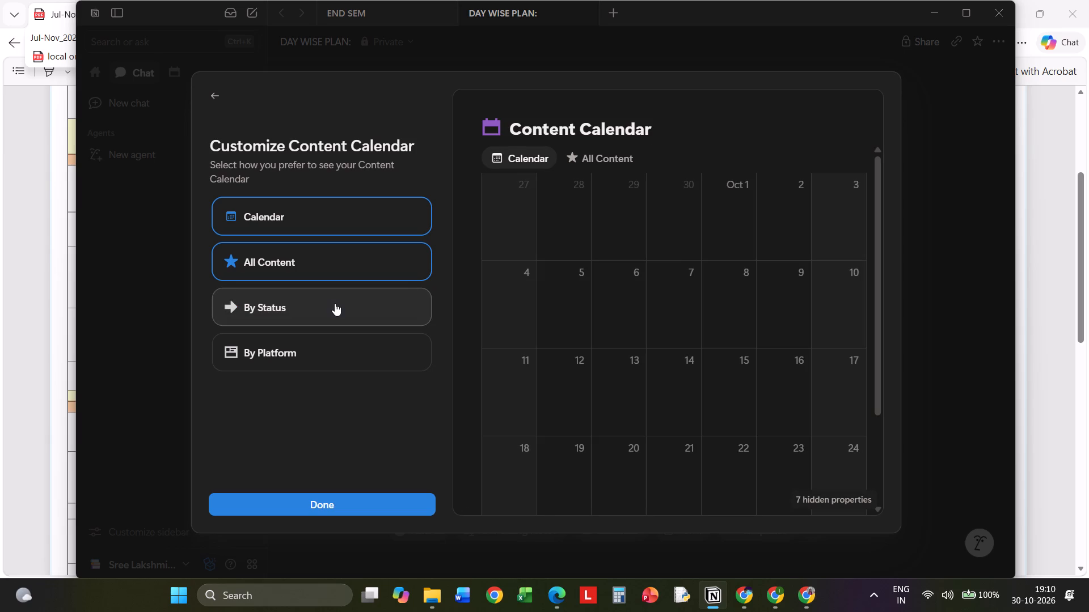
pyautogui.click(363, 505)
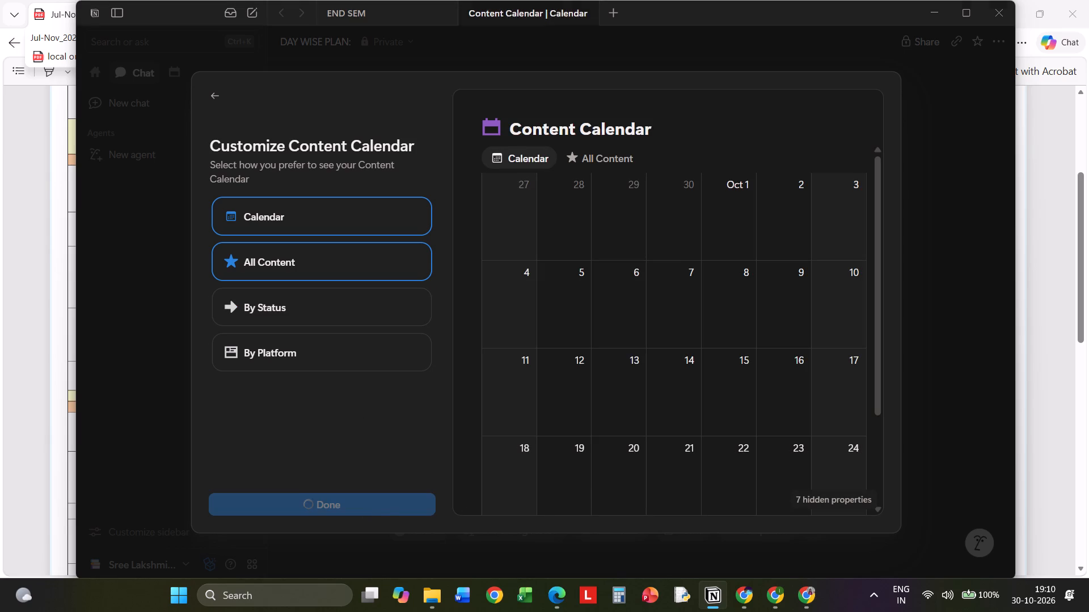
# Dismiss the Notion Calendar tip and add an entry titled "GD" on 31 October 2026.
pyautogui.scroll(3, 747, 448)
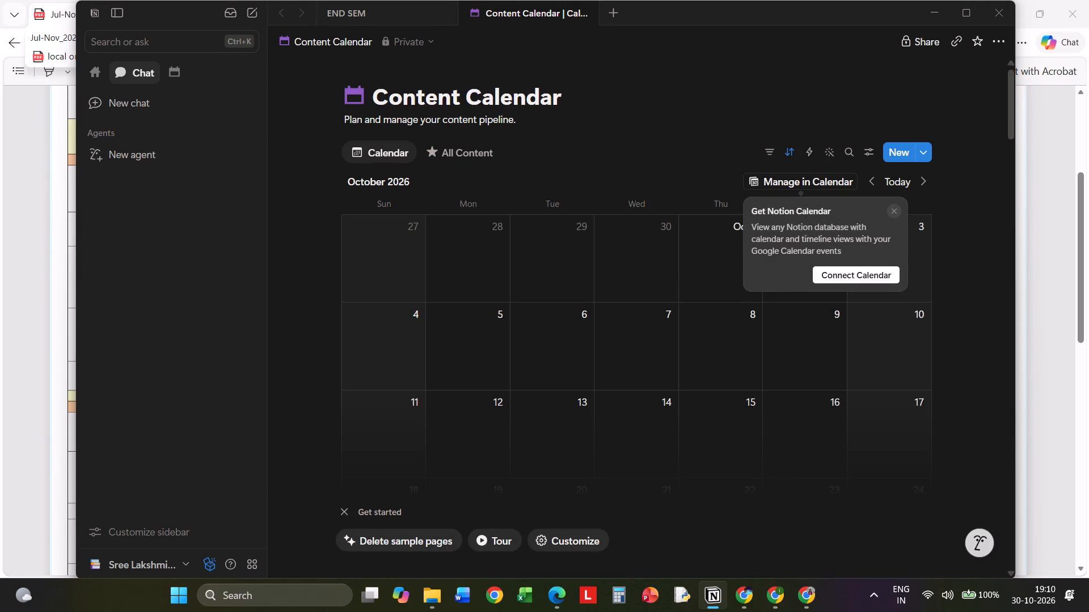
pyautogui.click(918, 180)
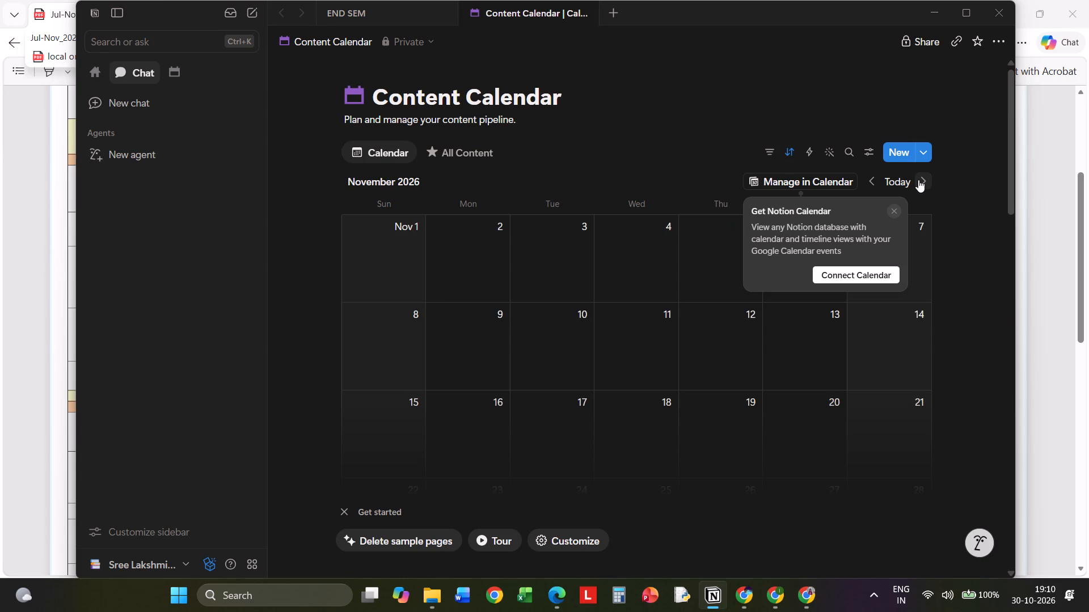
pyautogui.click(873, 178)
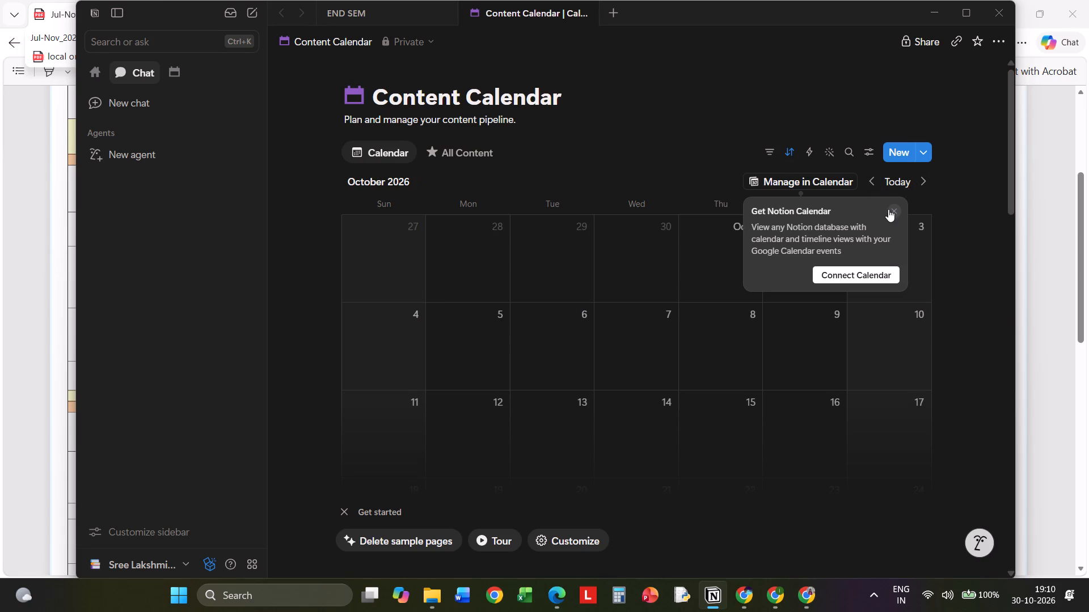
pyautogui.click(890, 214)
pyautogui.scroll(-4, 804, 376)
pyautogui.click(864, 313)
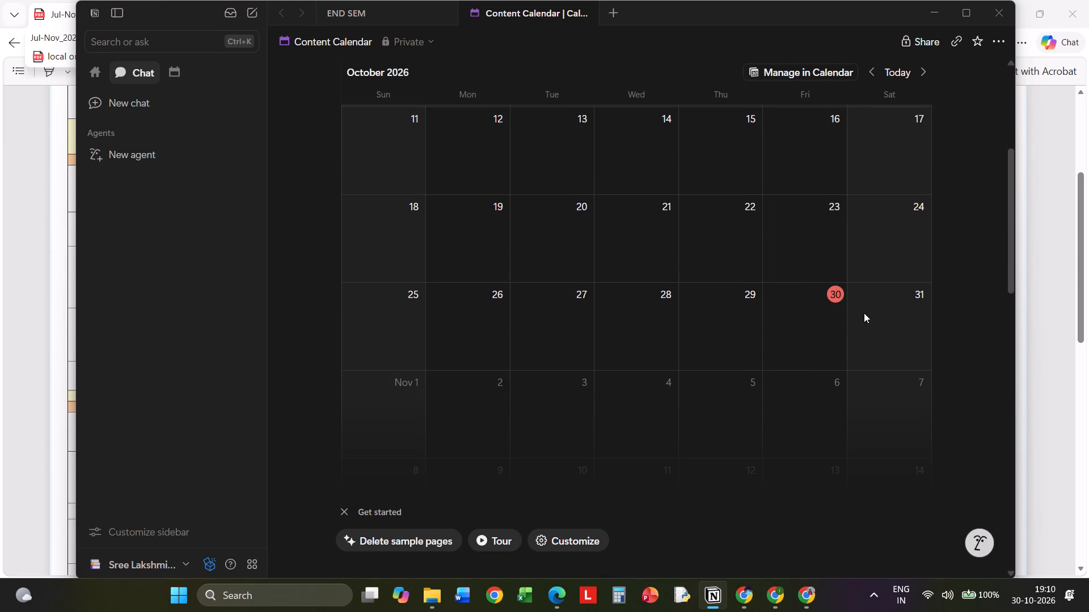
pyautogui.click(863, 294)
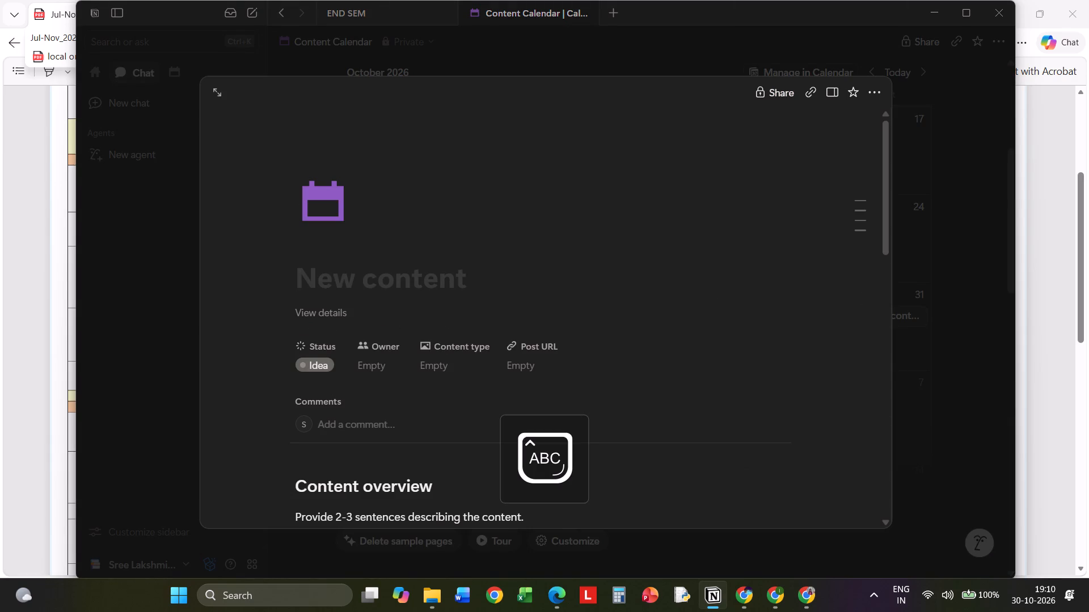
pyautogui.write('GD')
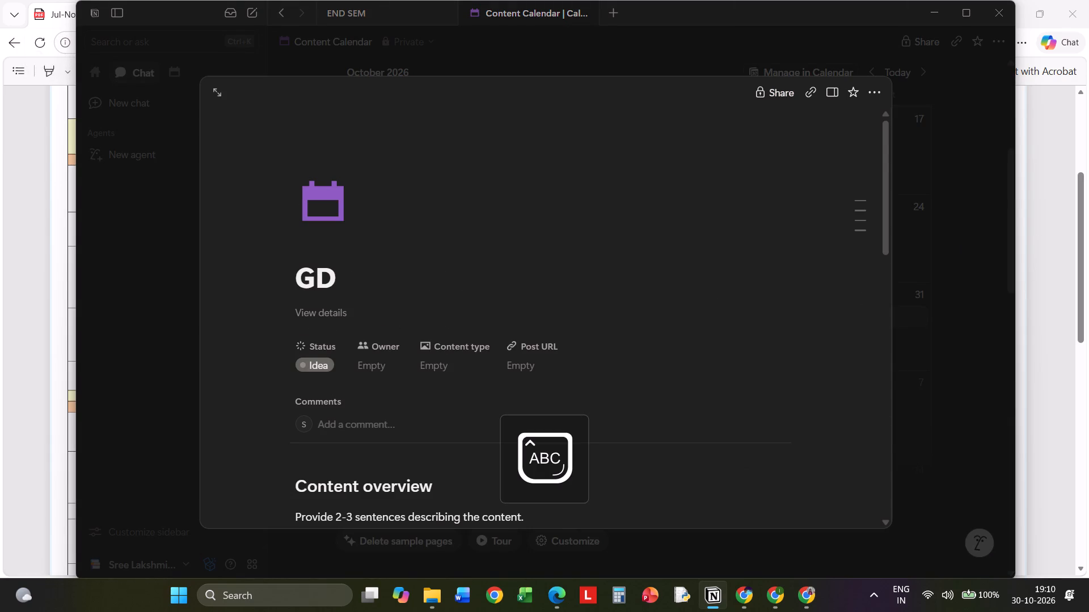
# Enter "till midsem syllabus" as the first to-do of the GD entry.
pyautogui.scroll(-5, 711, 316)
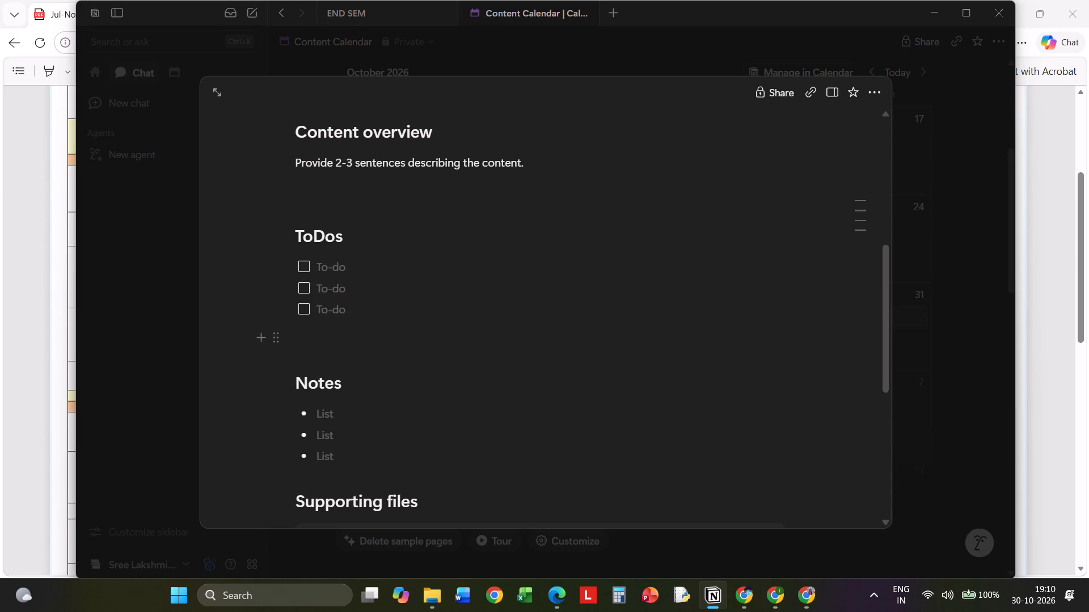
pyautogui.scroll(-3, 421, 342)
pyautogui.scroll(5, 421, 343)
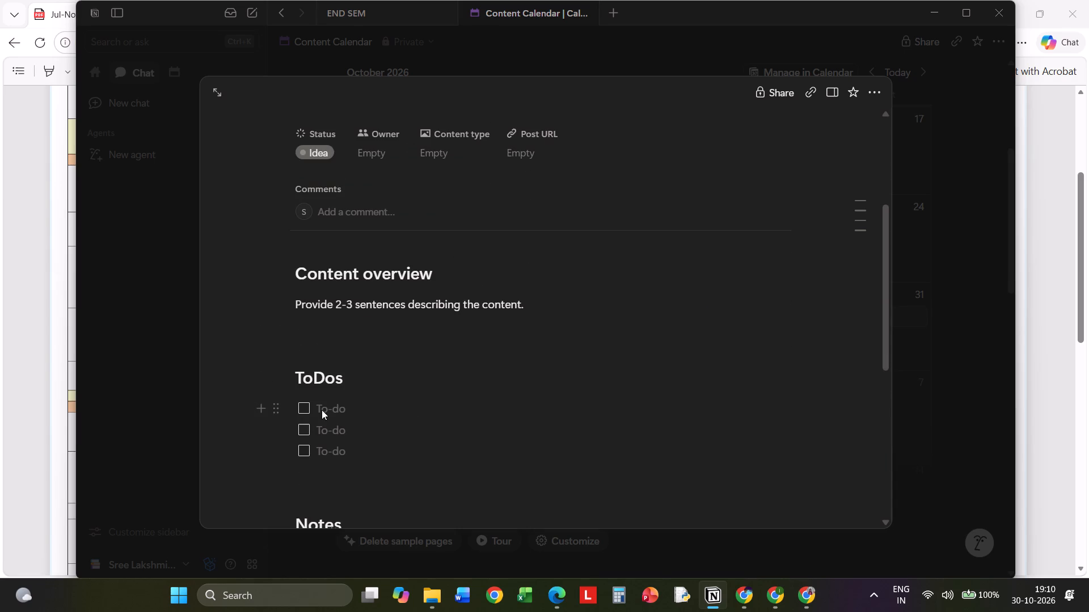
pyautogui.click(322, 410)
pyautogui.scroll(3, 420, 417)
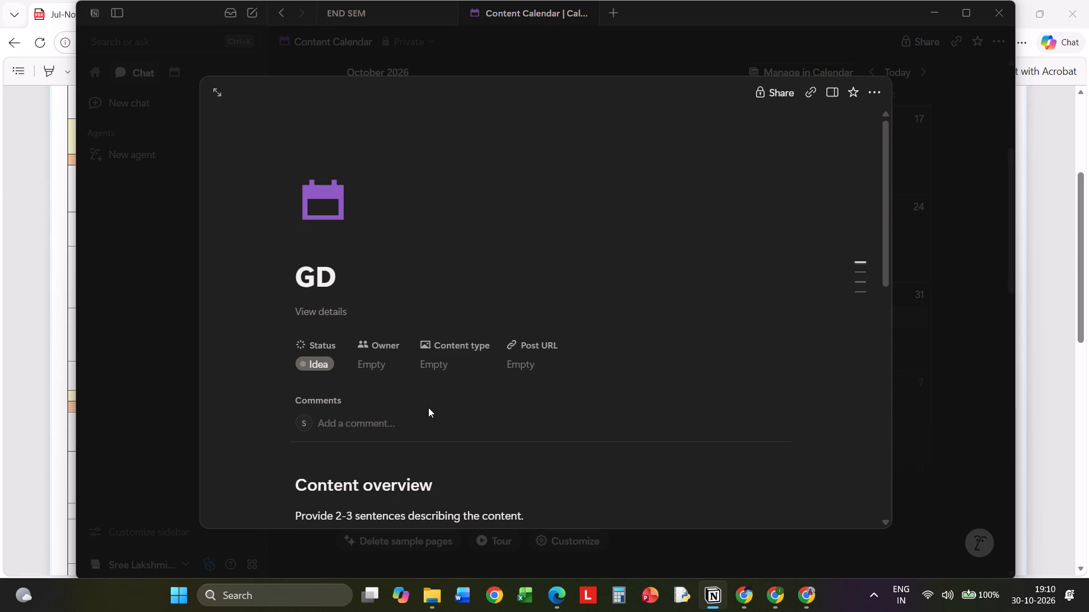
pyautogui.scroll(-3, 429, 407)
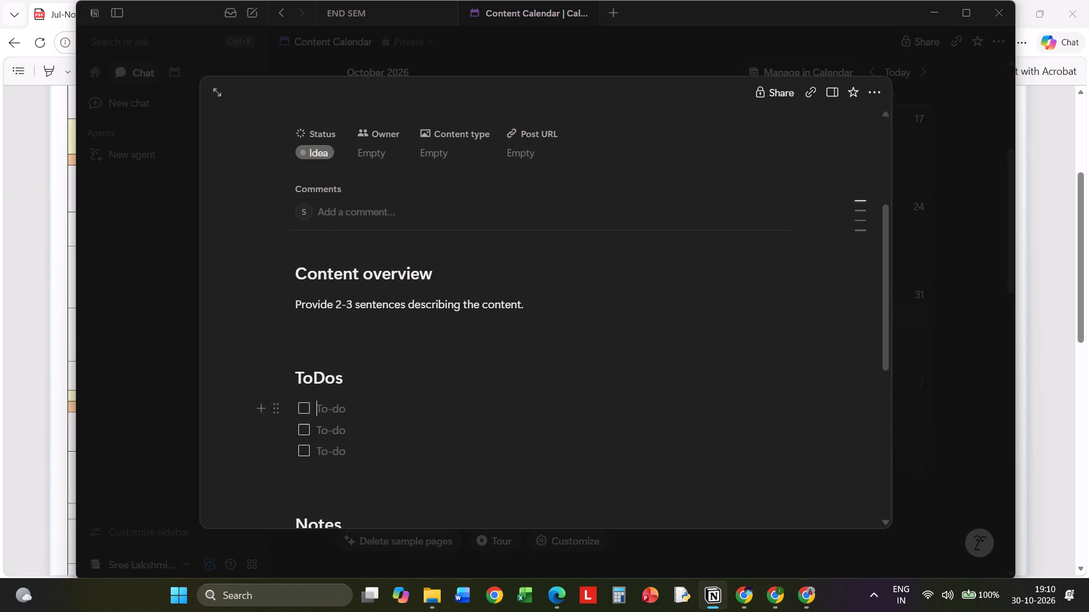
pyautogui.write('till midsem syllabus')
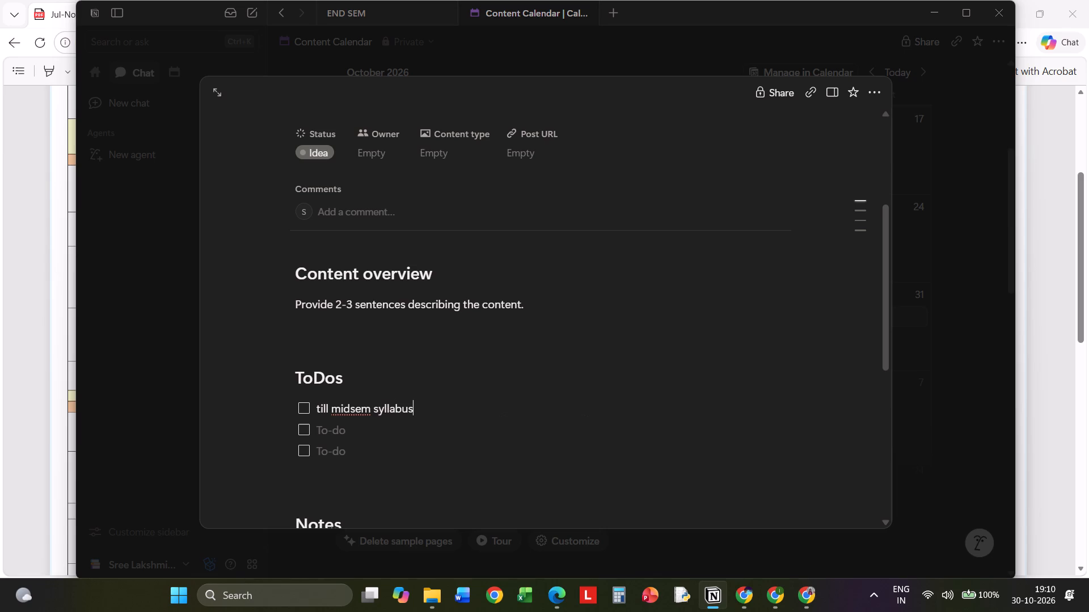
pyautogui.press('Return')
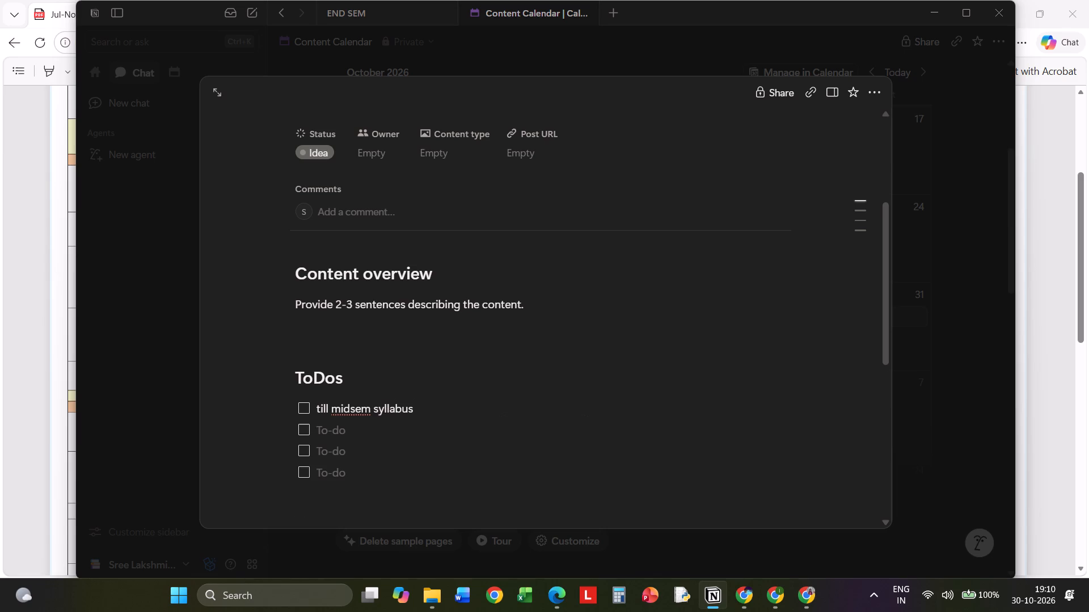
# Delete the surplus empty to-do items, leaving one blank to-do below "till midsem syllabus".
pyautogui.click(328, 470)
pyautogui.press('BackSpace')
pyautogui.press('BackSpace')
pyautogui.press('BackSpace')
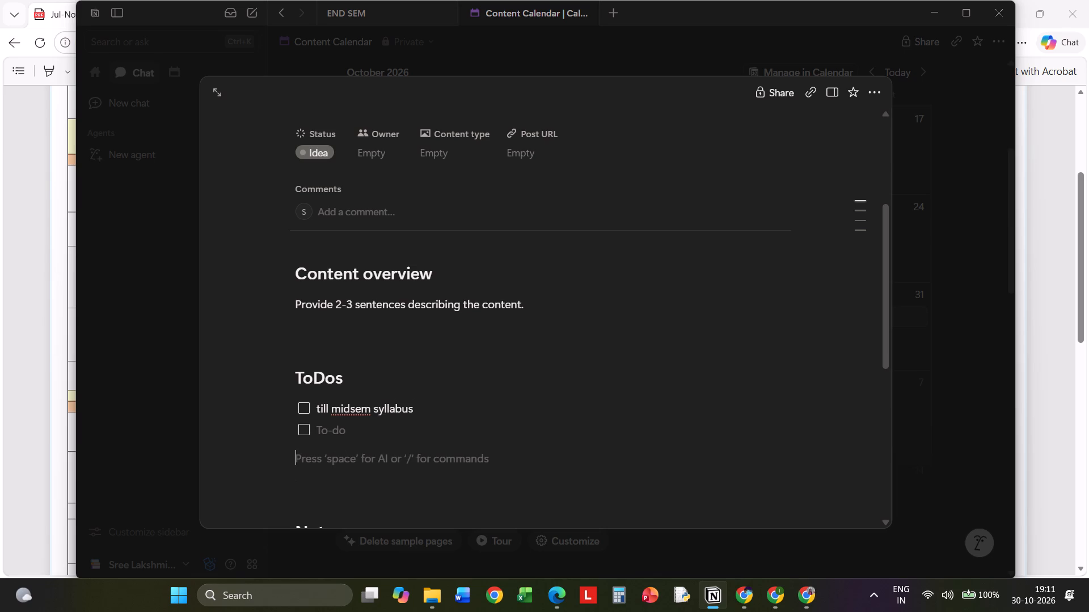
pyautogui.press('BackSpace')
pyautogui.click(416, 403)
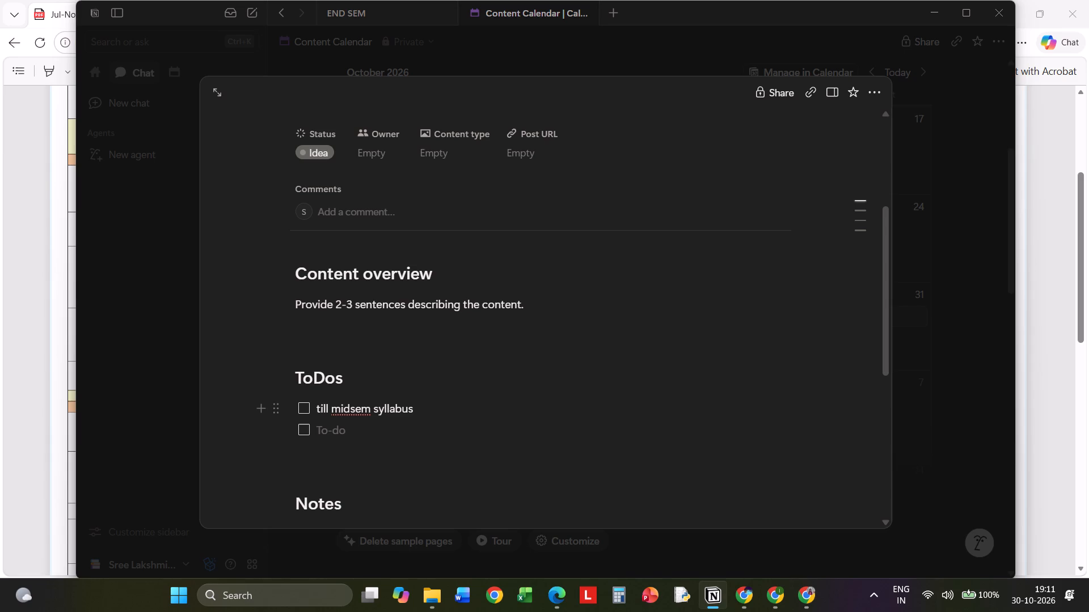
# Enter "tutorials till then" as the second to-do.
pyautogui.click(328, 436)
pyautogui.write('tutorials til')
pyautogui.press('space')
pyautogui.press('BackSpace')
pyautogui.write('l then')
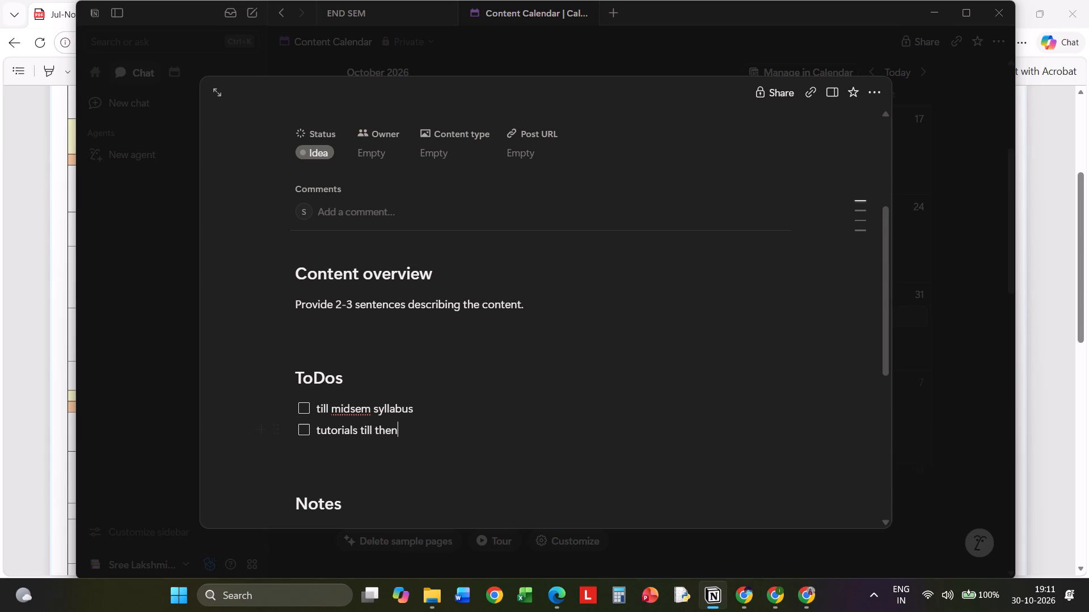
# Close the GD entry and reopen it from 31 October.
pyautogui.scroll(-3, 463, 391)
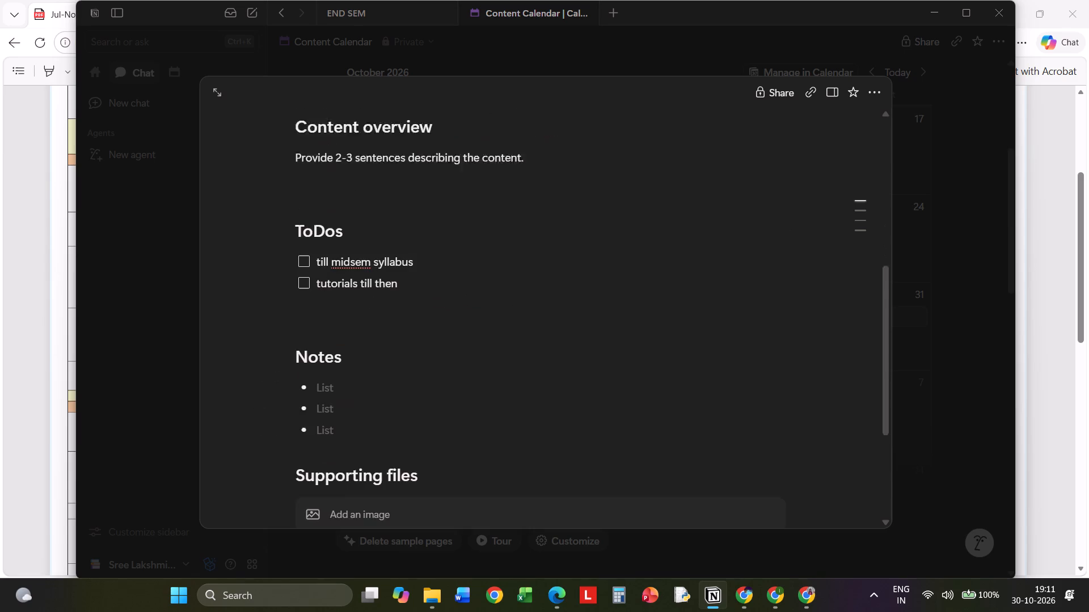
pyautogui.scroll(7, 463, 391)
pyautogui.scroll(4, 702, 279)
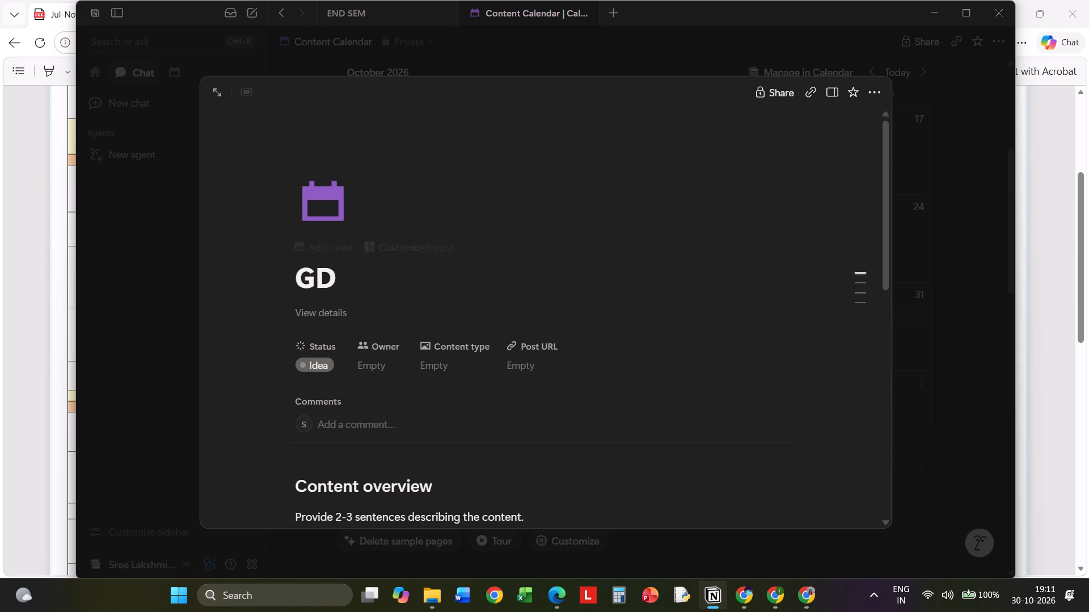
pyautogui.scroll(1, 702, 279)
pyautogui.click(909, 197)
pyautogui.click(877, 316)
# Delete the three empty bullets under Notes and clear the Notes heading text.
pyautogui.scroll(-9, 717, 287)
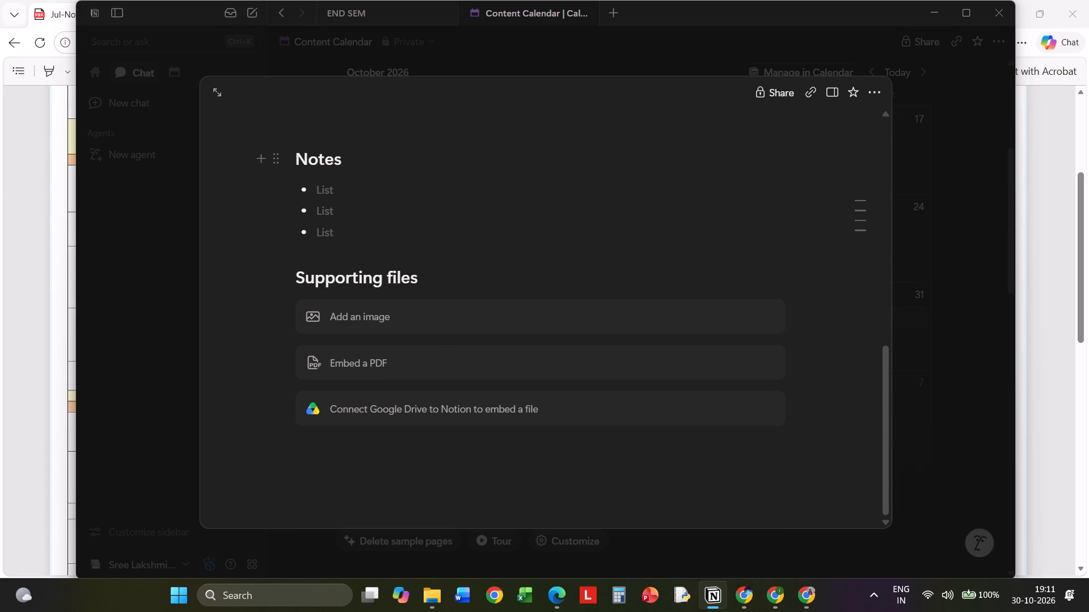
pyautogui.click(332, 232)
pyautogui.press('BackSpace')
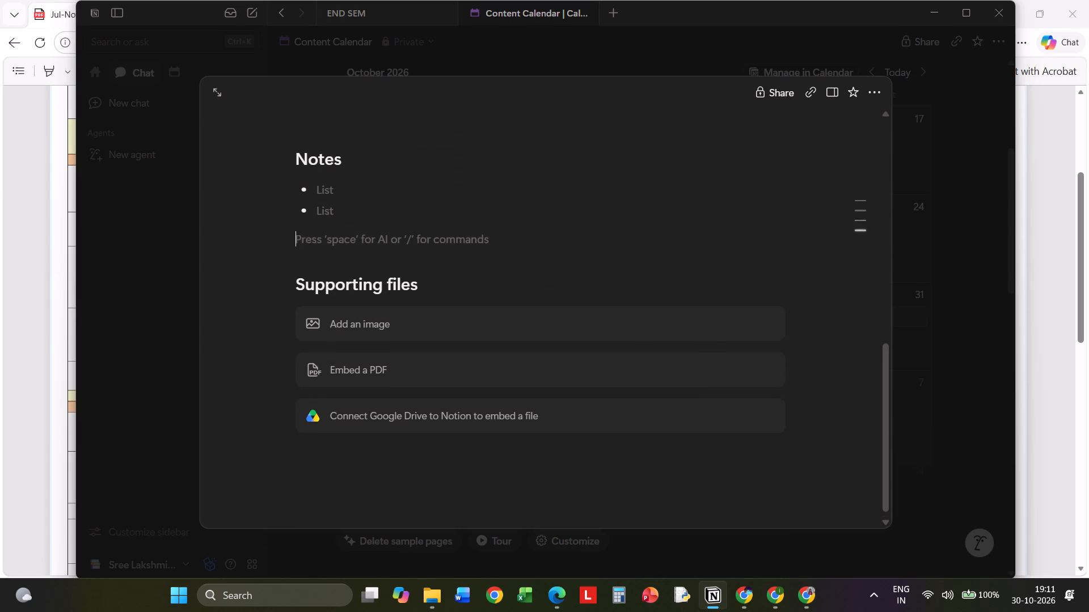
pyautogui.press('BackSpace')
pyautogui.press('BackSpace')
pyautogui.press('BackSpace')
pyautogui.press('BackSpace')
pyautogui.press('BackSpace')
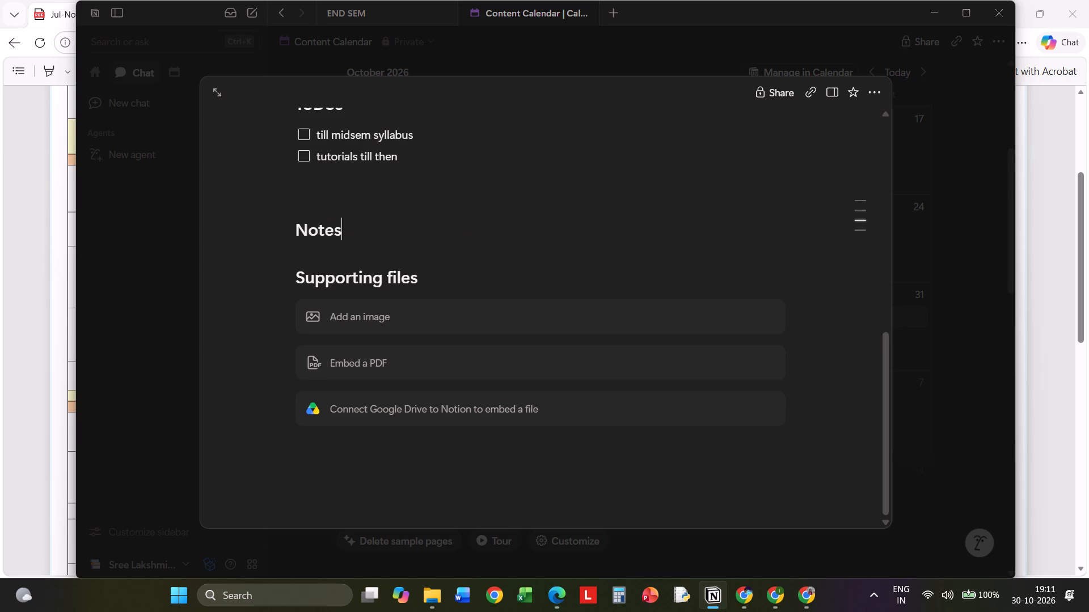
pyautogui.press('BackSpace')
pyautogui.press('BackSpace')
pyautogui.press('BackSpace')
pyautogui.press('BackSpace')
pyautogui.press('BackSpace')
pyautogui.click(218, 354)
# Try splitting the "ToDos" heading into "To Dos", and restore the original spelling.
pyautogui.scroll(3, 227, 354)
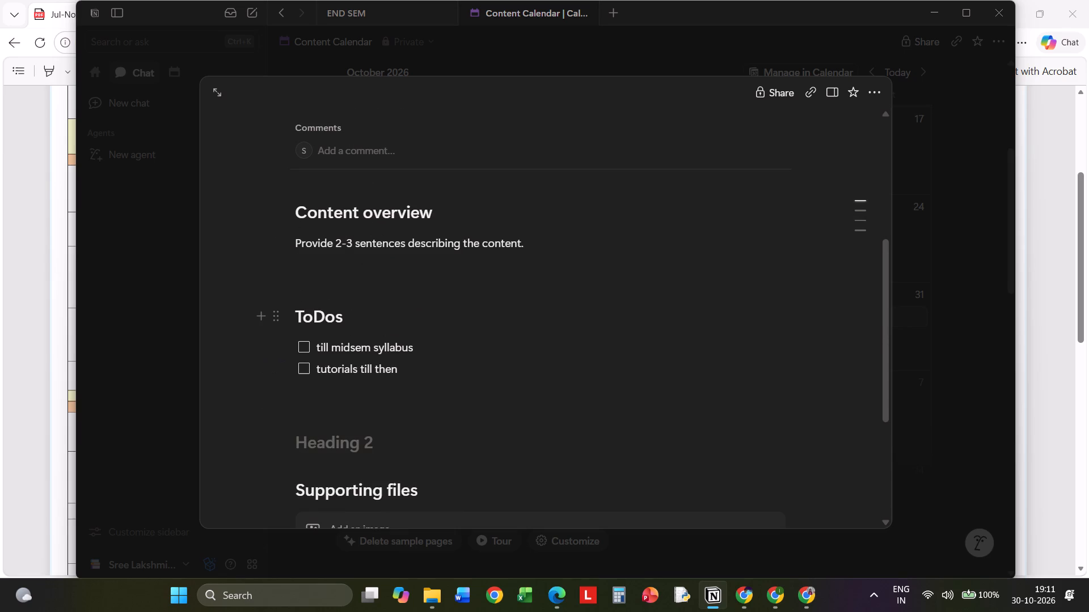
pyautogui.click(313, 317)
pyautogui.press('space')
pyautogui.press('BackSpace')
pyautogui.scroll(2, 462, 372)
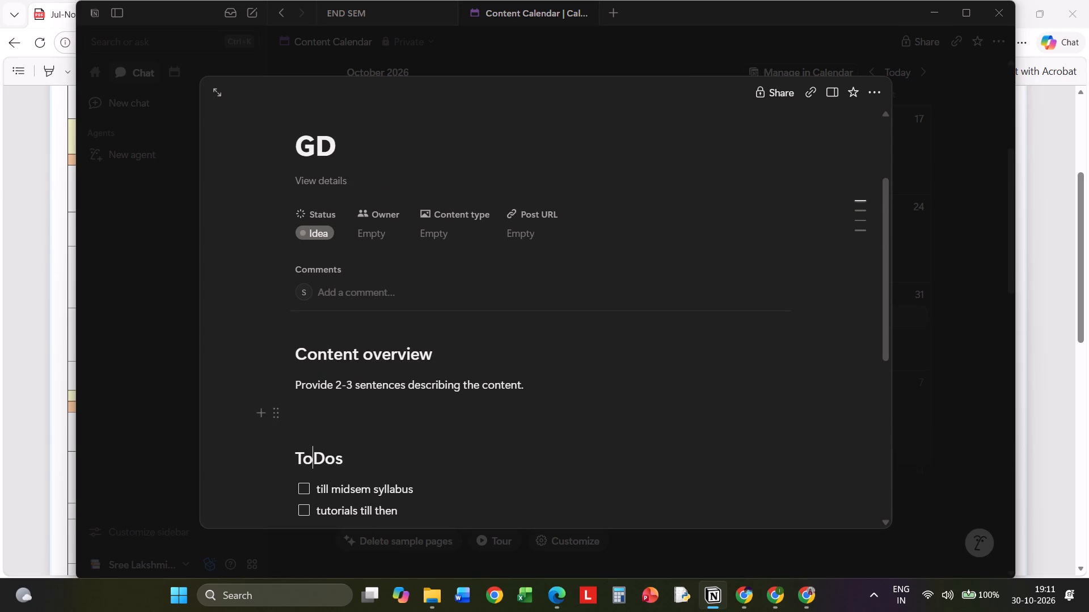
# Delete the "Content overview" heading, its placeholder sentence and the blank line above ToDos, and clear the entry's title.
pyautogui.click(320, 427)
pyautogui.click(297, 420)
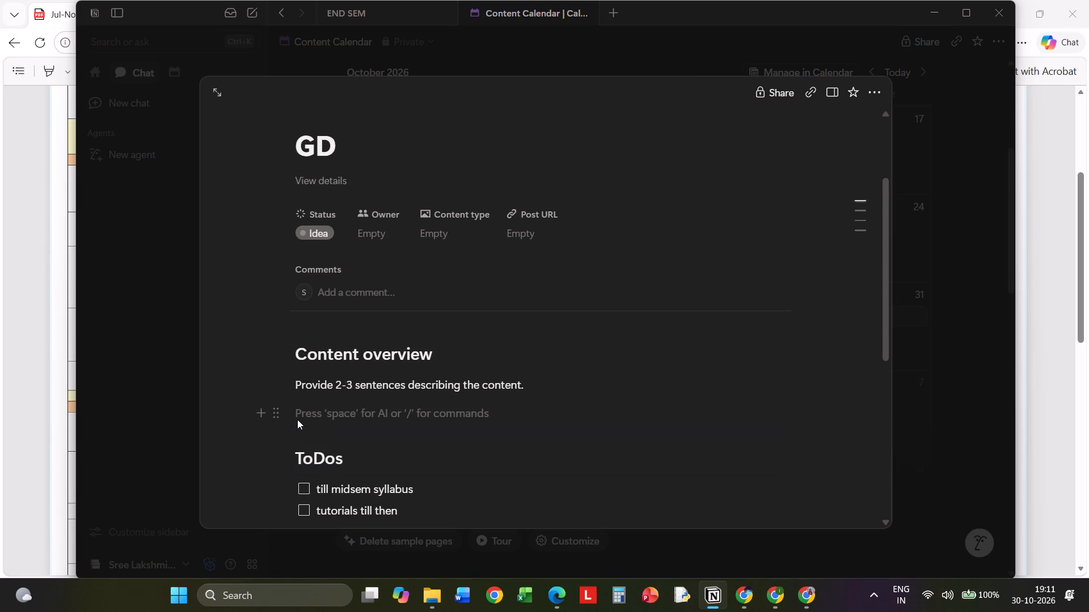
pyautogui.press('BackSpace')
pyautogui.press('BackSpace')
pyautogui.press('BackSpace')
pyautogui.press('BackSpace')
pyautogui.press('BackSpace')
pyautogui.press('BackSpace')
pyautogui.press('BackSpace')
pyautogui.press('BackSpace')
pyautogui.press('BackSpace')
pyautogui.press('BackSpace')
pyautogui.press('BackSpace')
pyautogui.press('BackSpace')
pyautogui.press('BackSpace')
pyautogui.press('BackSpace')
pyautogui.press('BackSpace')
pyautogui.press('BackSpace')
pyautogui.press('BackSpace')
pyautogui.press('BackSpace')
pyautogui.press('BackSpace')
pyautogui.press('BackSpace')
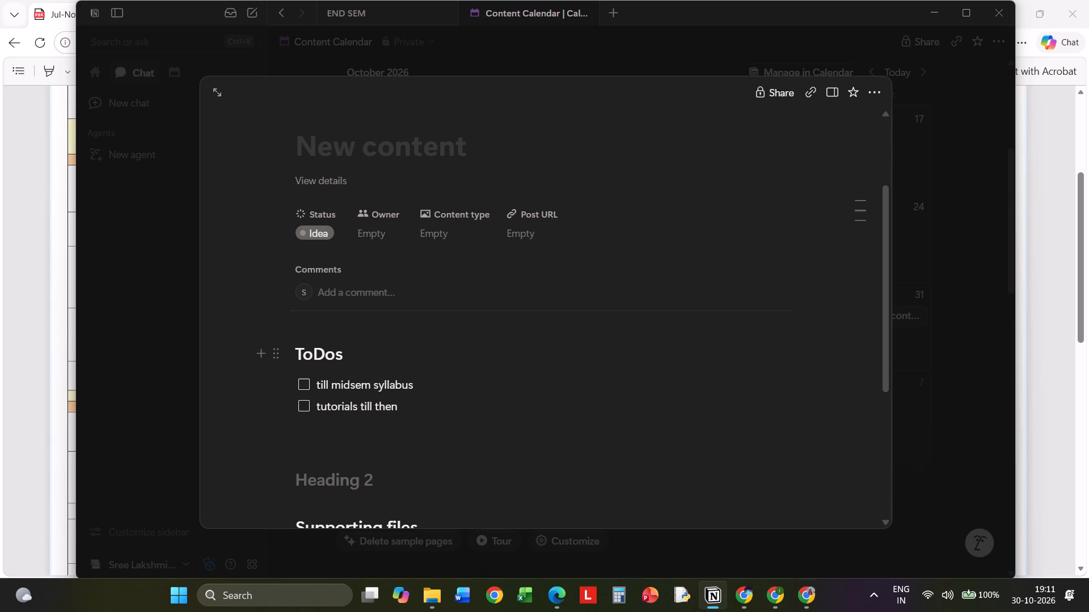
# Title the 31 October entry "GD- TILL MIDSEM" and close it.
pyautogui.scroll(-2, 479, 349)
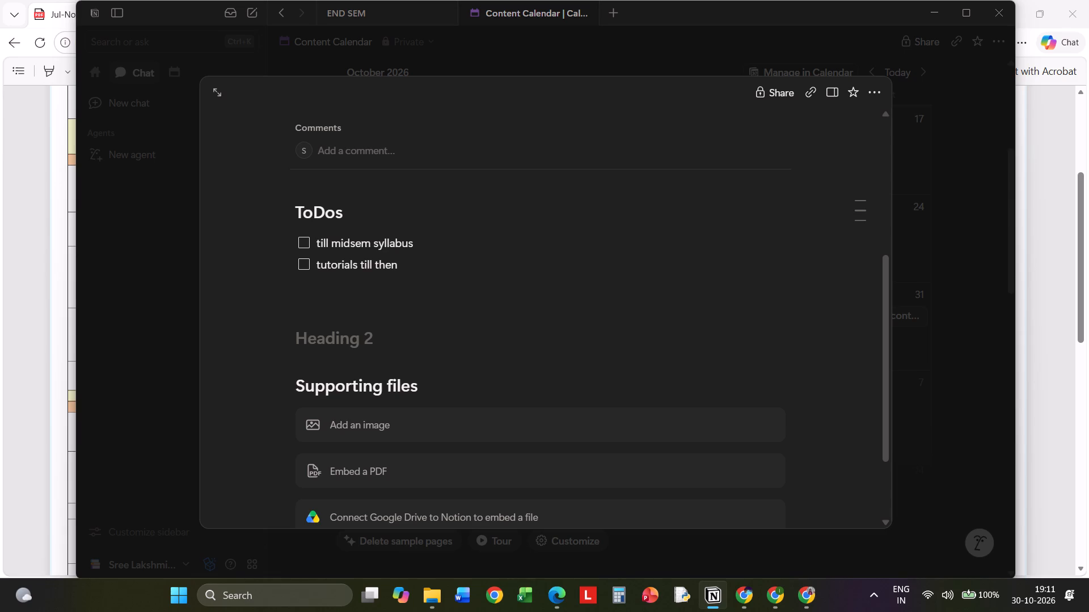
pyautogui.click(421, 247)
pyautogui.scroll(5, 493, 283)
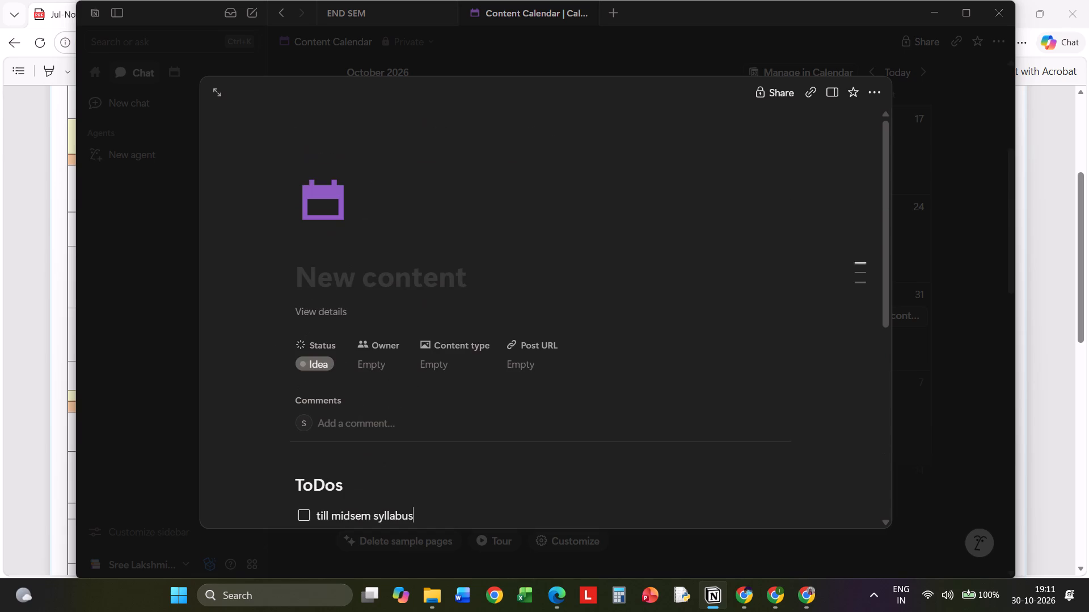
pyautogui.scroll(3, 394, 271)
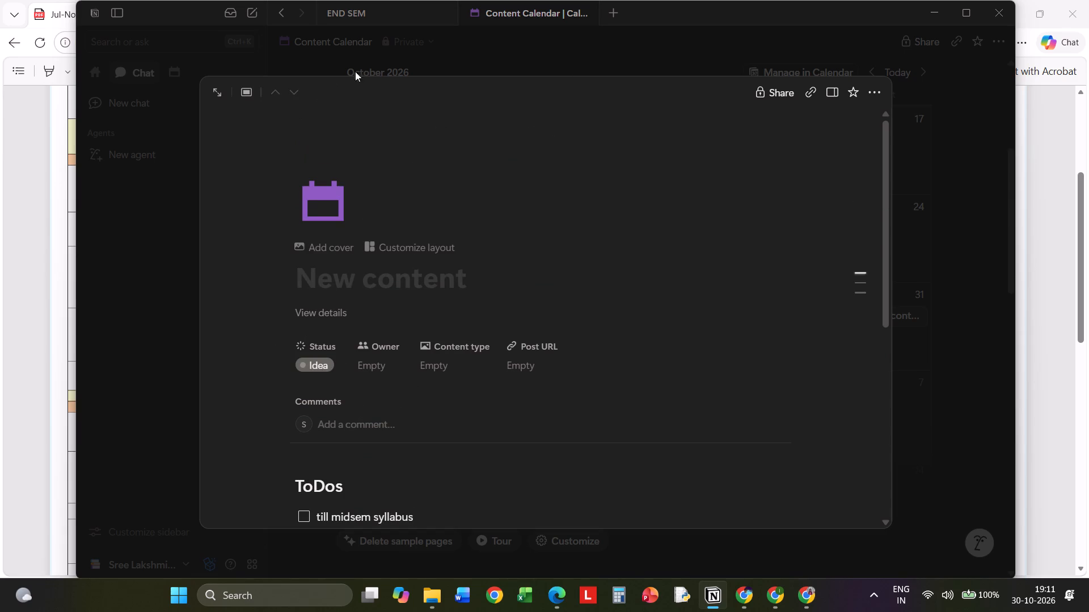
pyautogui.click(390, 54)
pyautogui.click(889, 308)
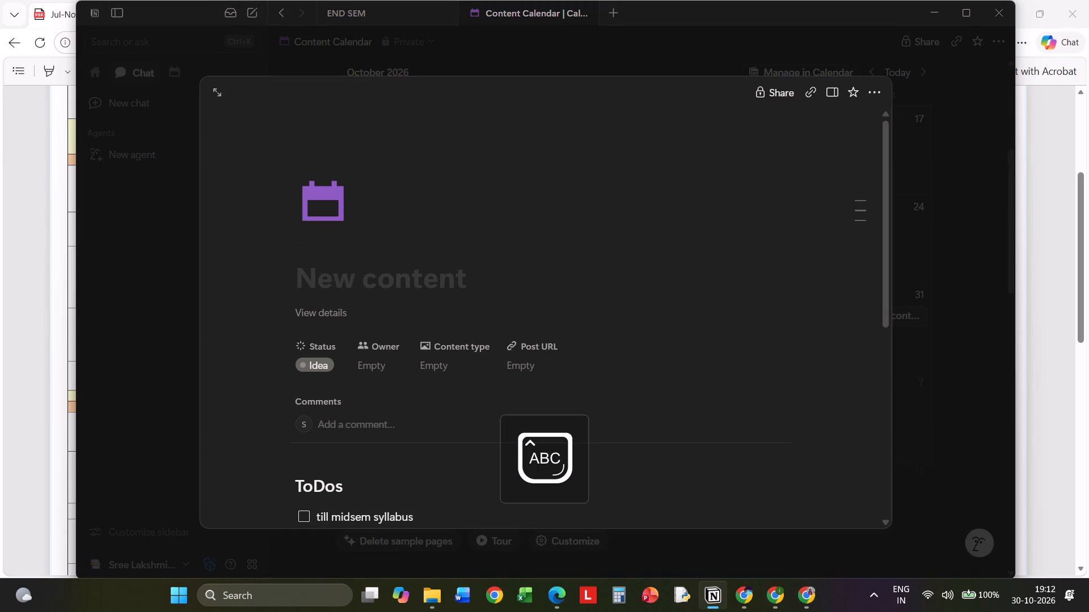
pyautogui.write('GD')
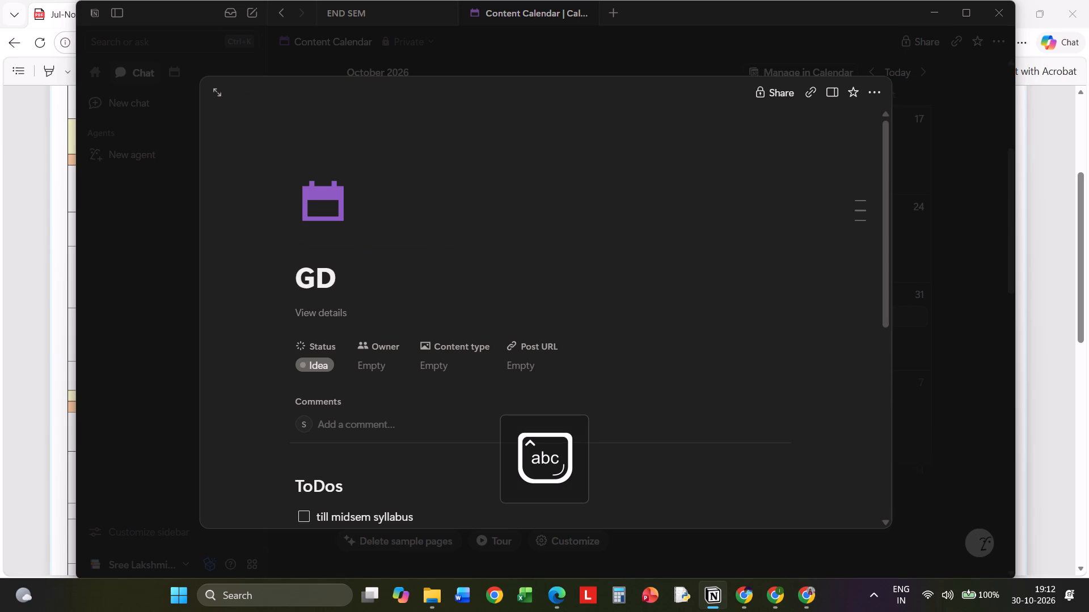
pyautogui.write('-')
pyautogui.press('space')
pyautogui.write('TILL MIDSEM')
pyautogui.press('Return')
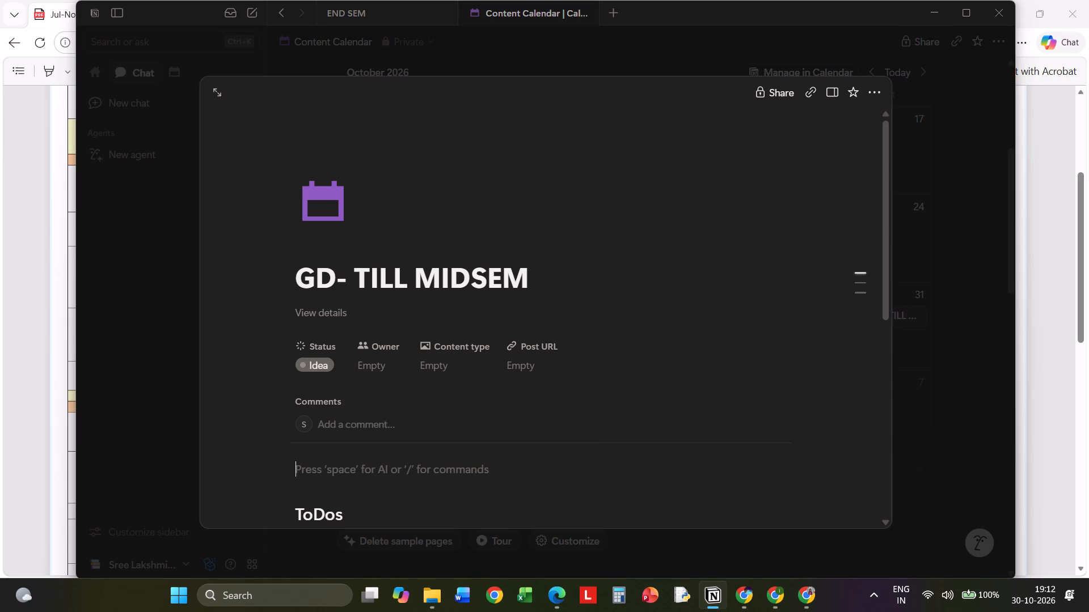
pyautogui.press('BackSpace')
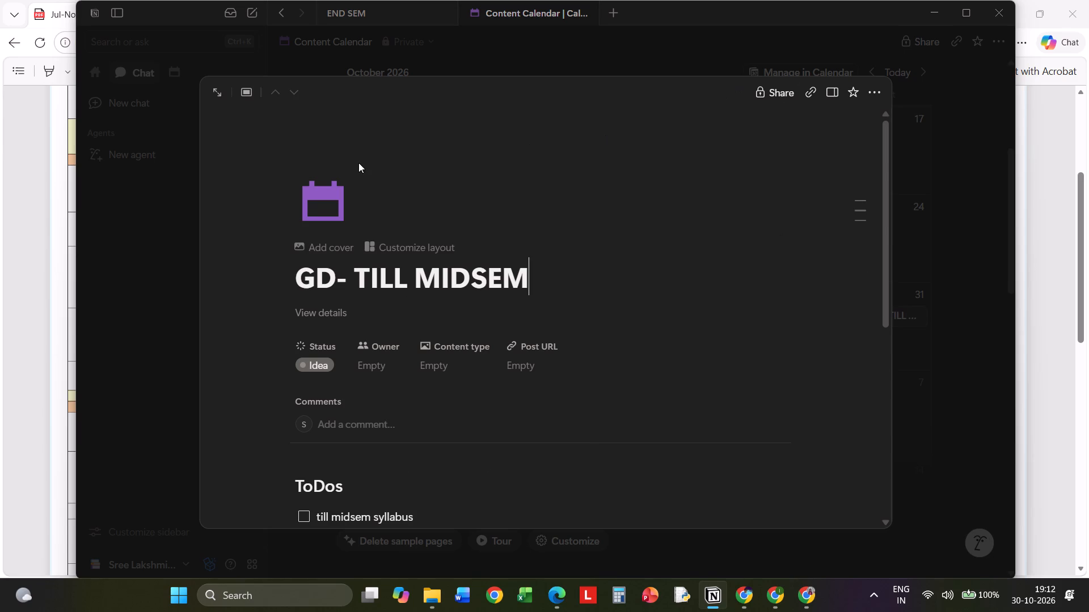
pyautogui.click(555, 57)
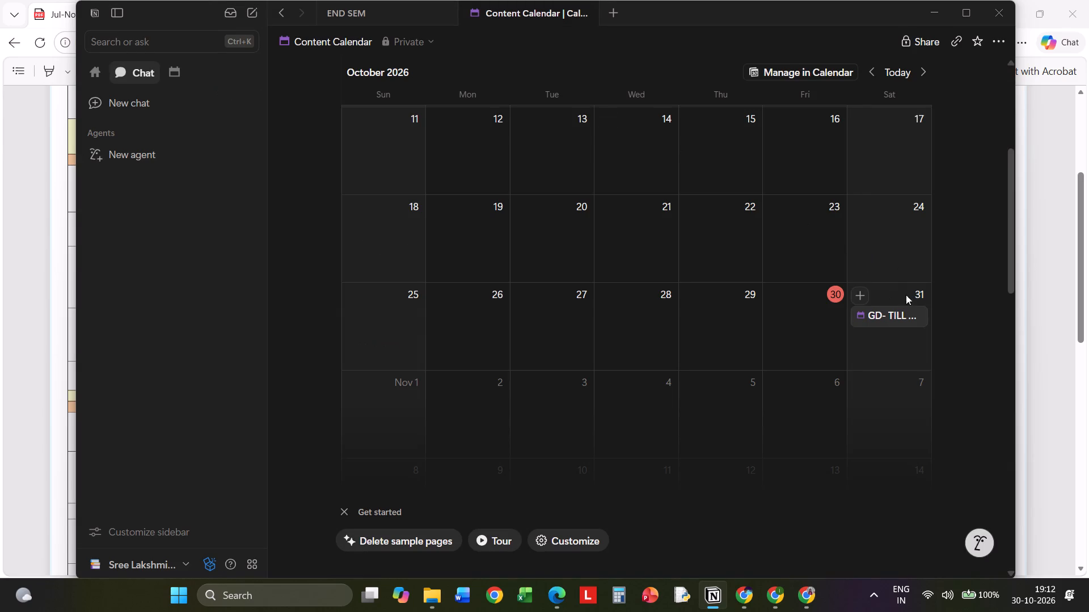
# Maximize the Notion window.
pyautogui.click(960, 14)
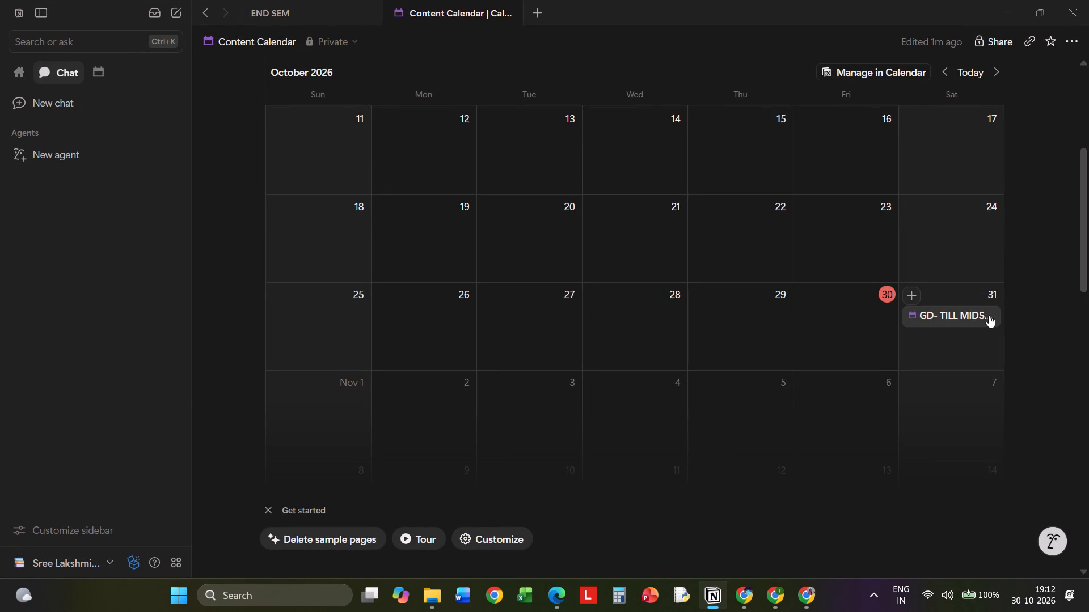
# Open the 31 October entry, check its title and to-dos, and close it.
pyautogui.click(972, 317)
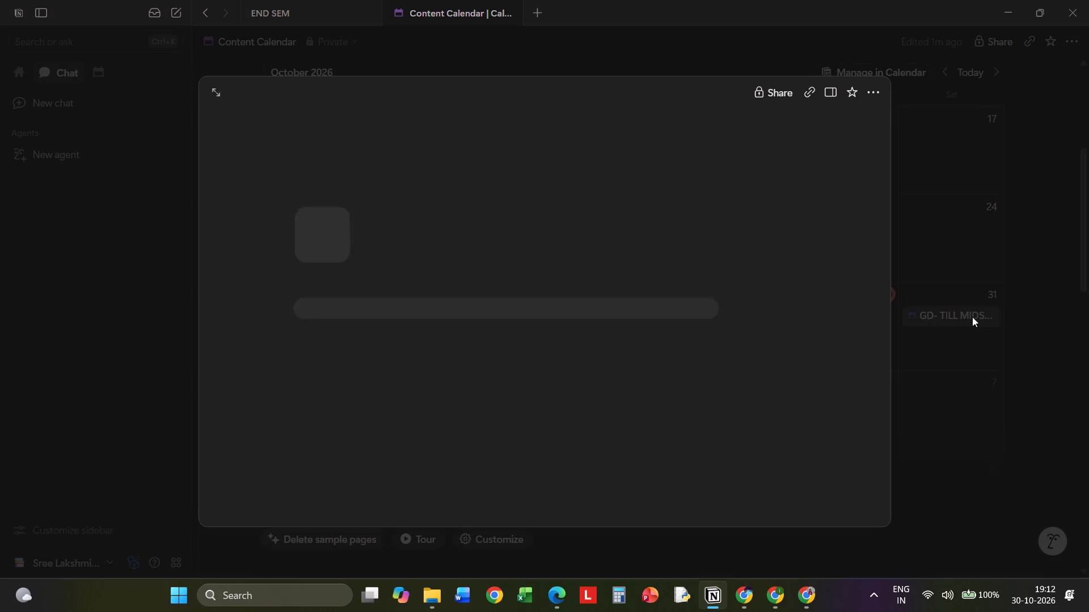
pyautogui.scroll(-8, 801, 340)
pyautogui.scroll(5, 801, 340)
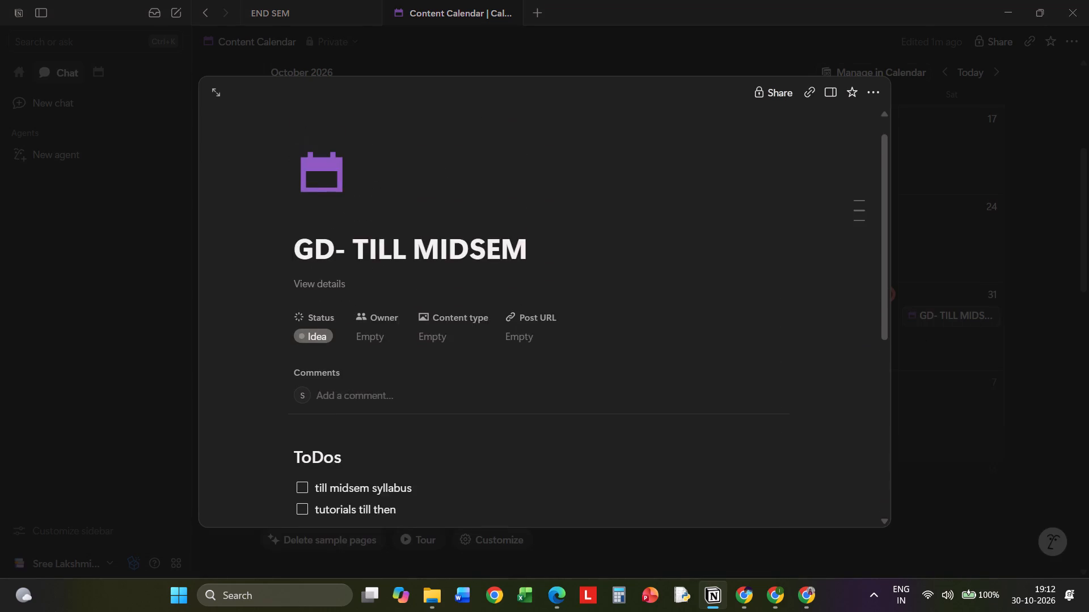
pyautogui.scroll(5, 801, 340)
pyautogui.click(923, 224)
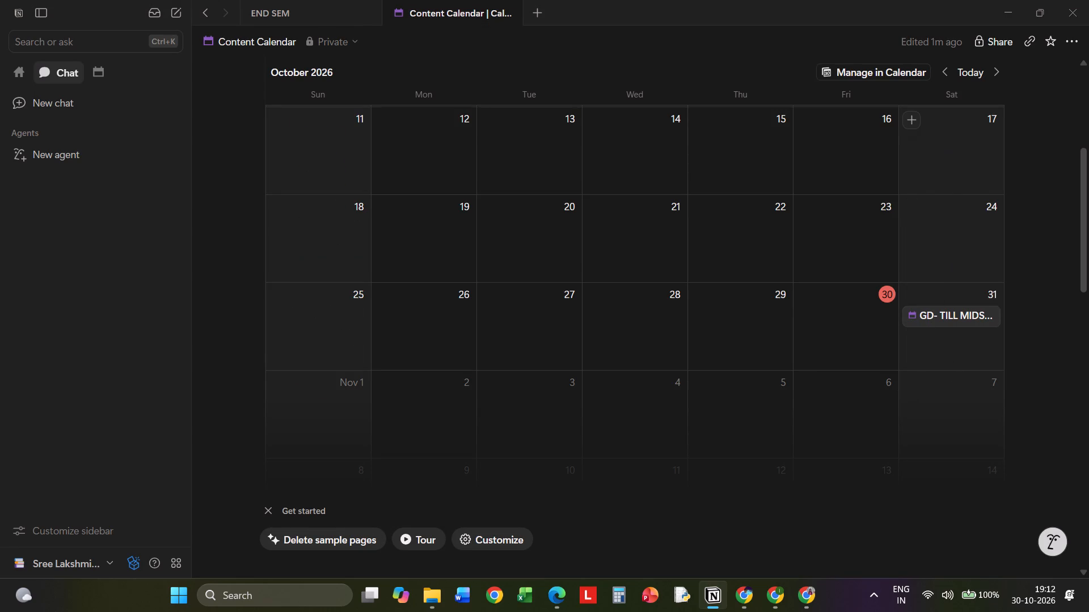
# Consult the subject checklists on the END SEM page and add a 1 November 2026 calendar entry titled "BSM Q1+Q2".
pyautogui.click(998, 74)
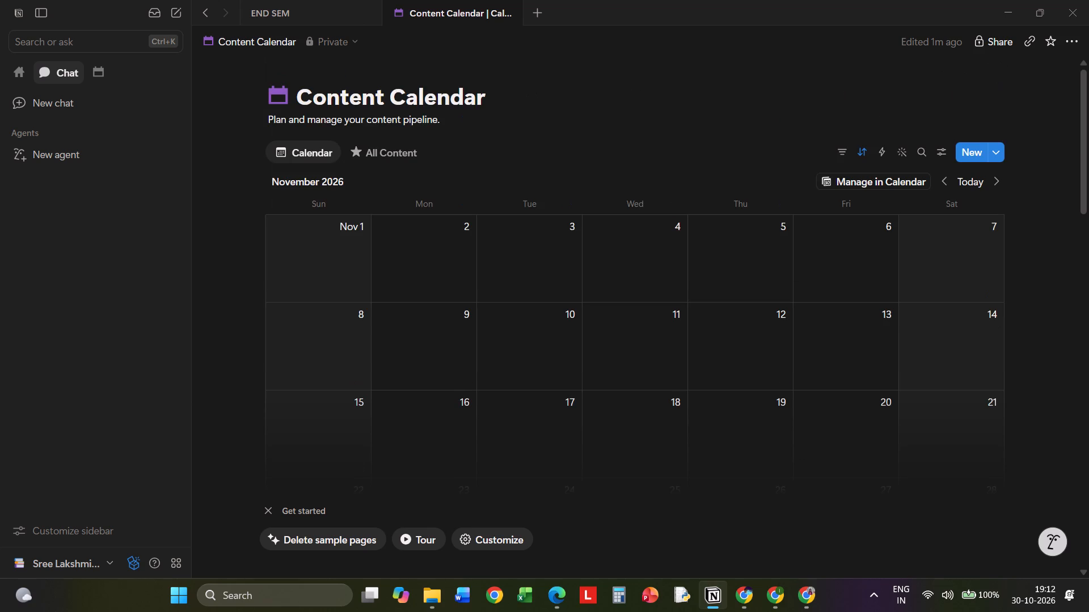
pyautogui.click(317, 14)
pyautogui.scroll(-4, 664, 468)
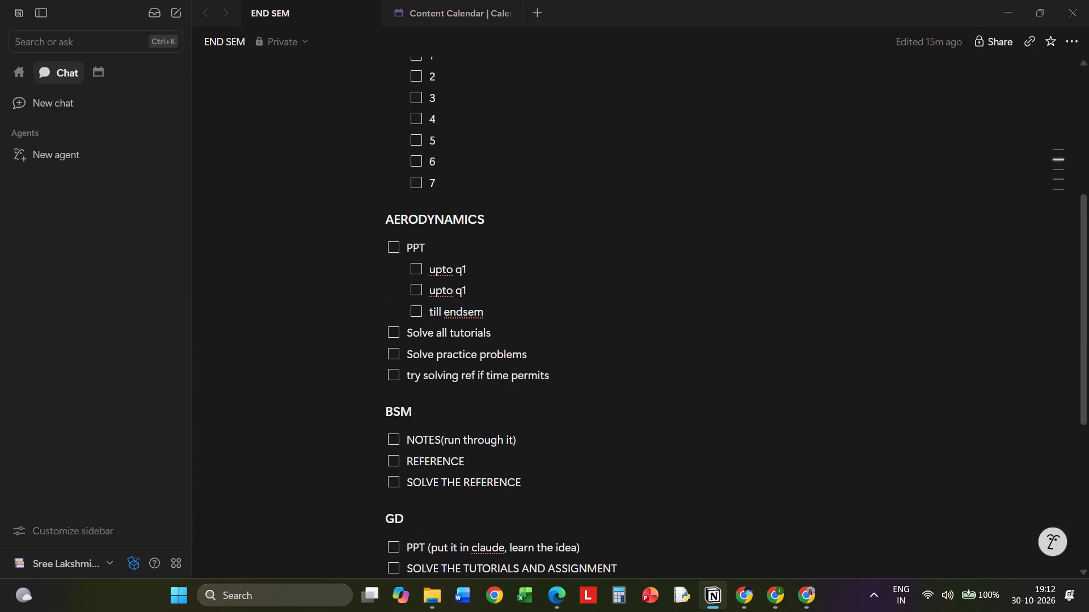
pyautogui.scroll(-2, 664, 468)
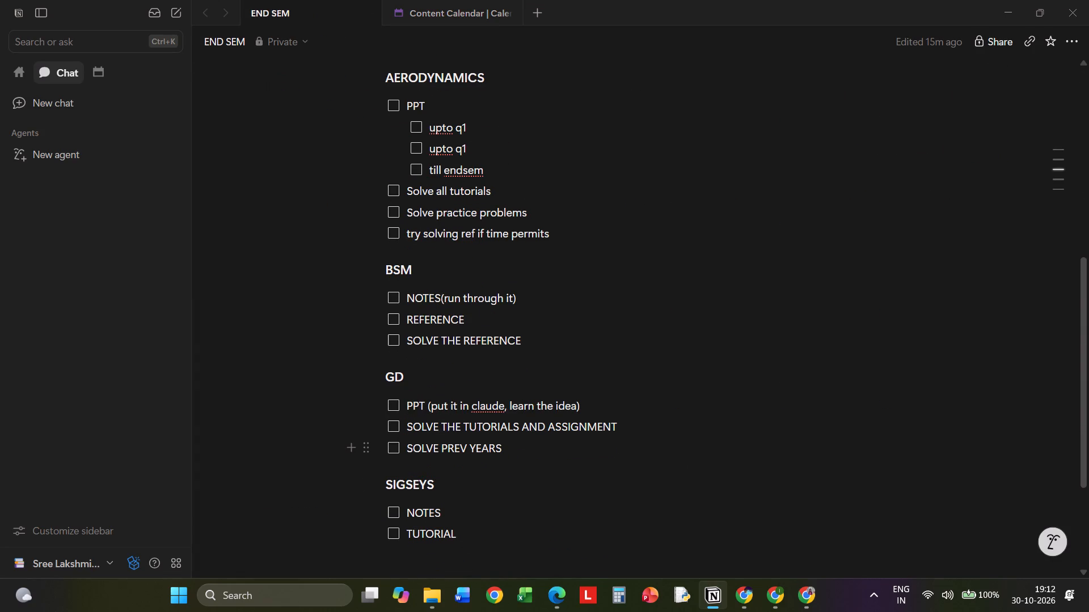
pyautogui.click(453, 12)
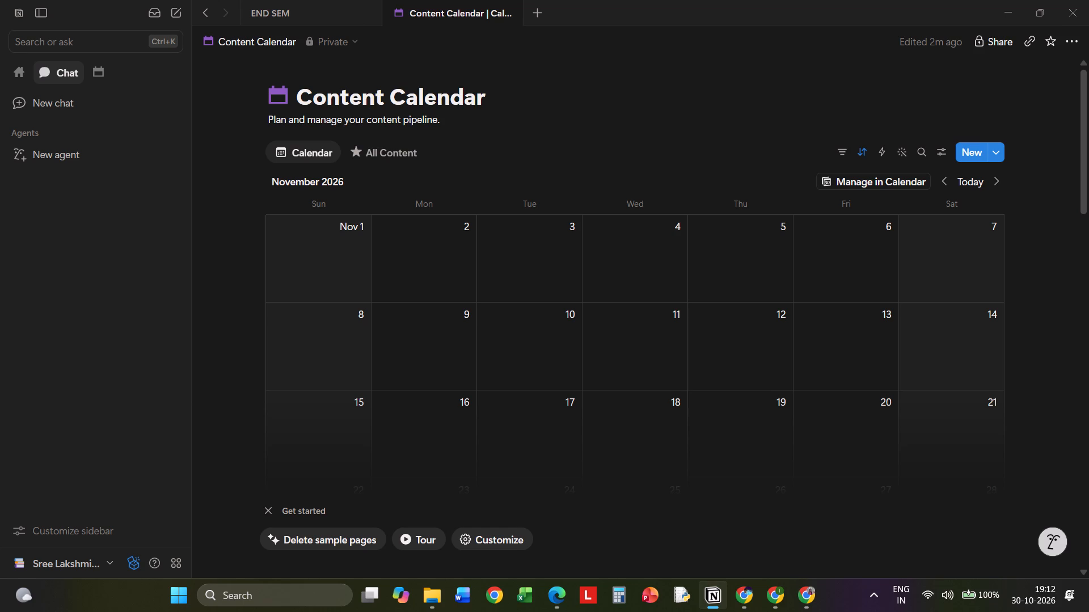
pyautogui.click(343, 243)
pyautogui.click(280, 228)
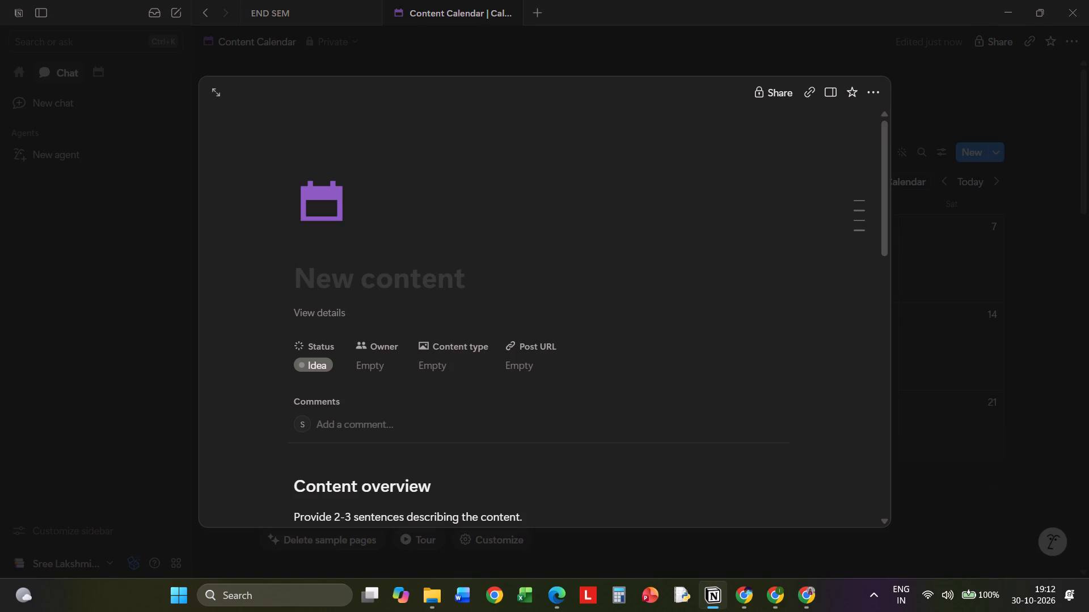
pyautogui.write('BS')
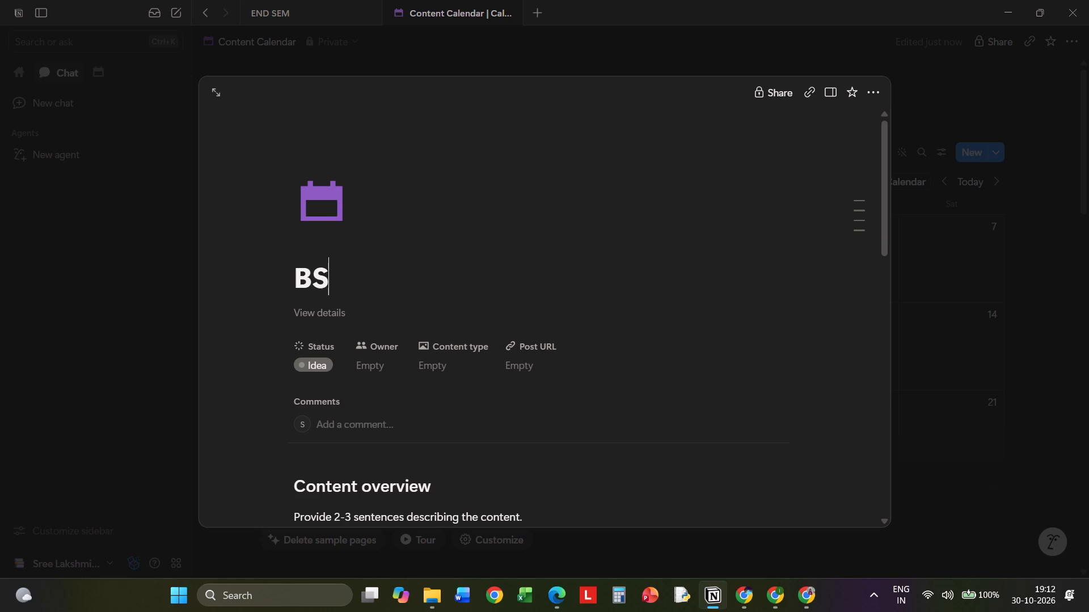
pyautogui.press('m')
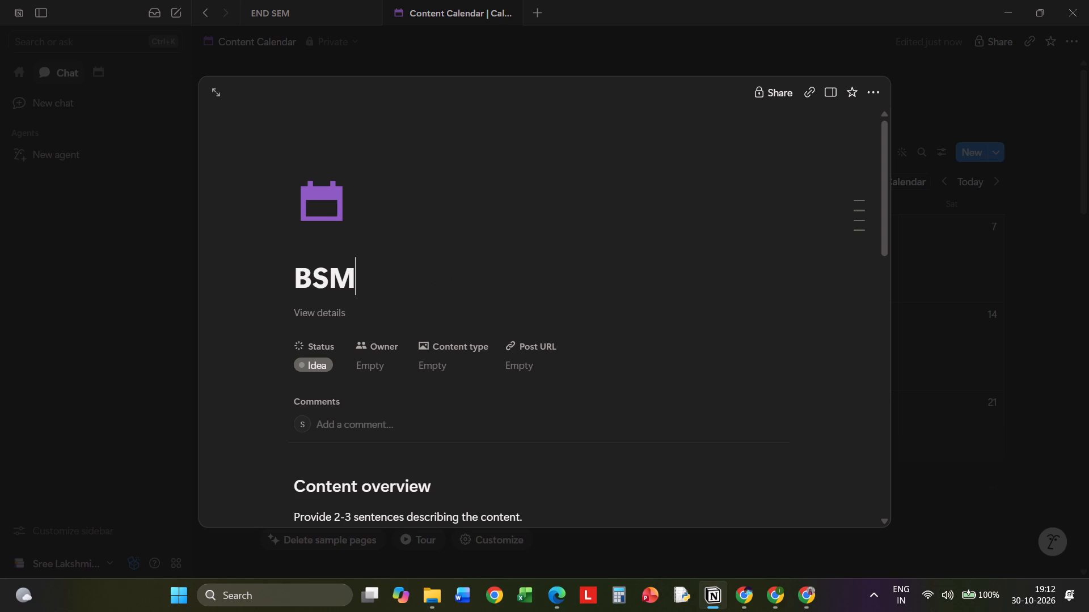
pyautogui.press('space')
pyautogui.write('Q1')
pyautogui.hotkey('shift', '+')
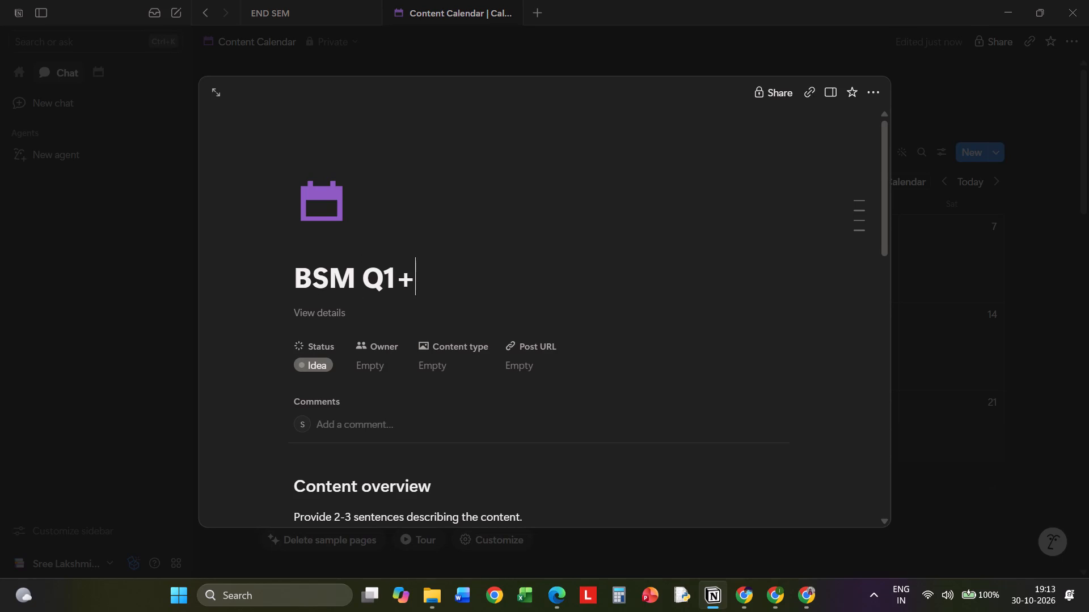
pyautogui.write('Q1')
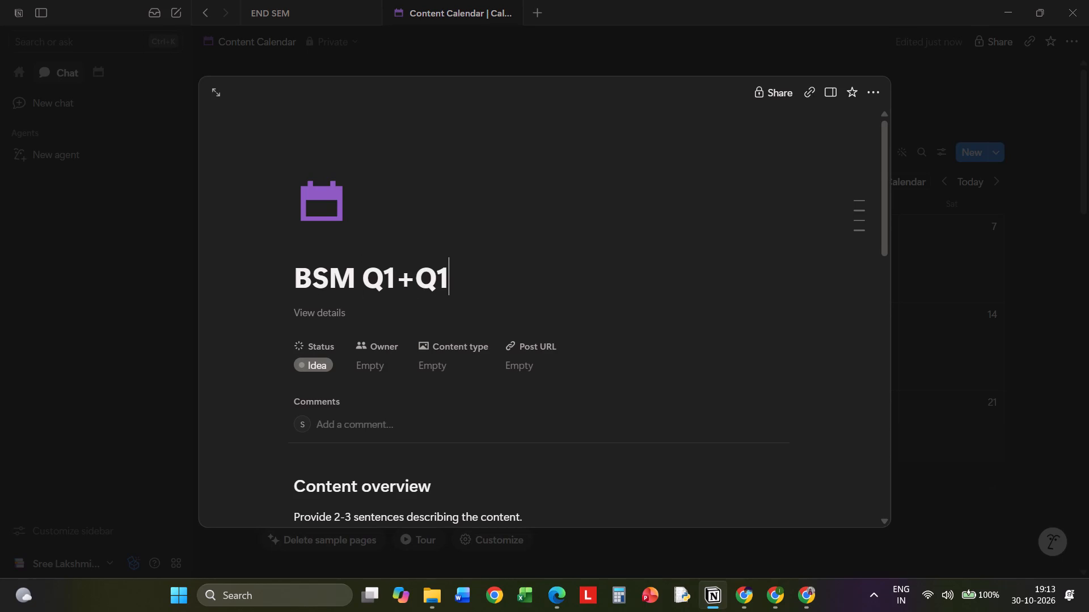
pyautogui.press('BackSpace')
pyautogui.press('2')
# Delete the "Content overview" heading, its placeholder sentence and the blank line above ToDos in the BSM entry.
pyautogui.scroll(-3, 437, 371)
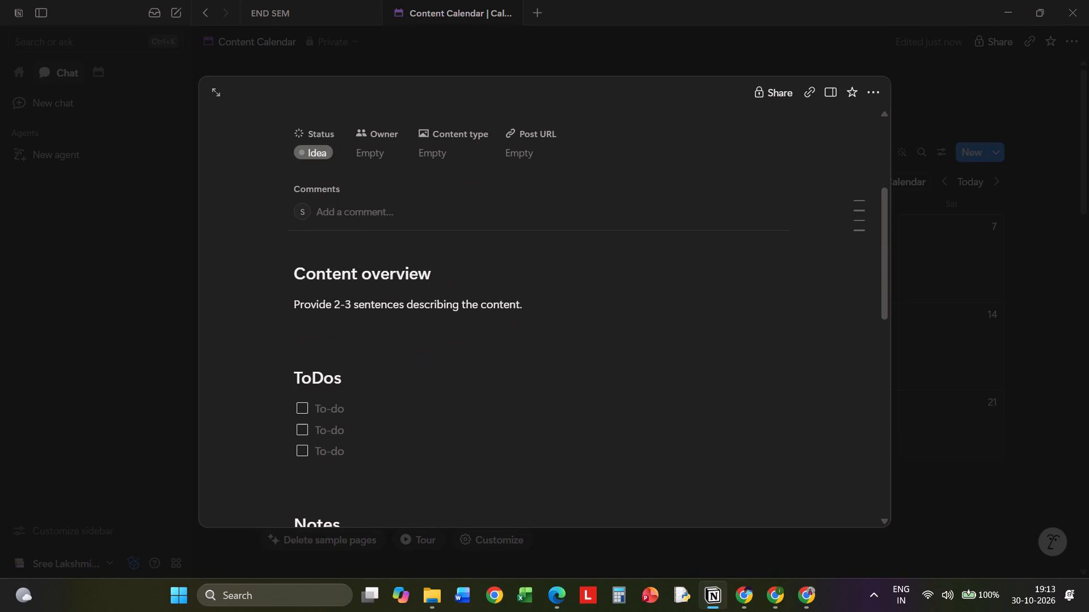
pyautogui.moveTo(307, 362); pyautogui.dragTo(304, 342)
pyautogui.click(296, 358)
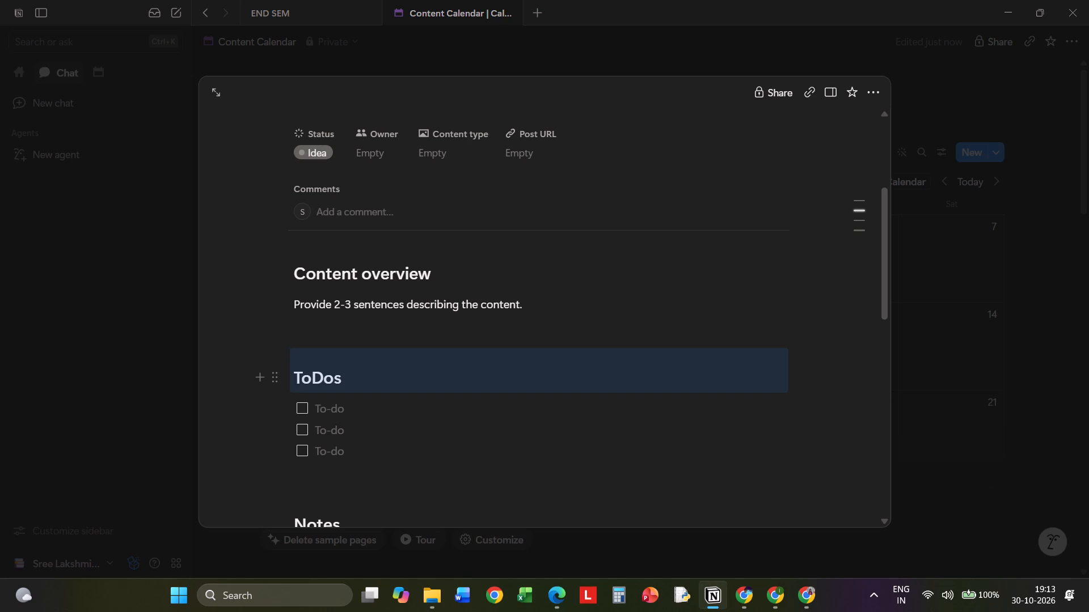
pyautogui.click(293, 356)
pyautogui.click(309, 351)
pyautogui.click(322, 331)
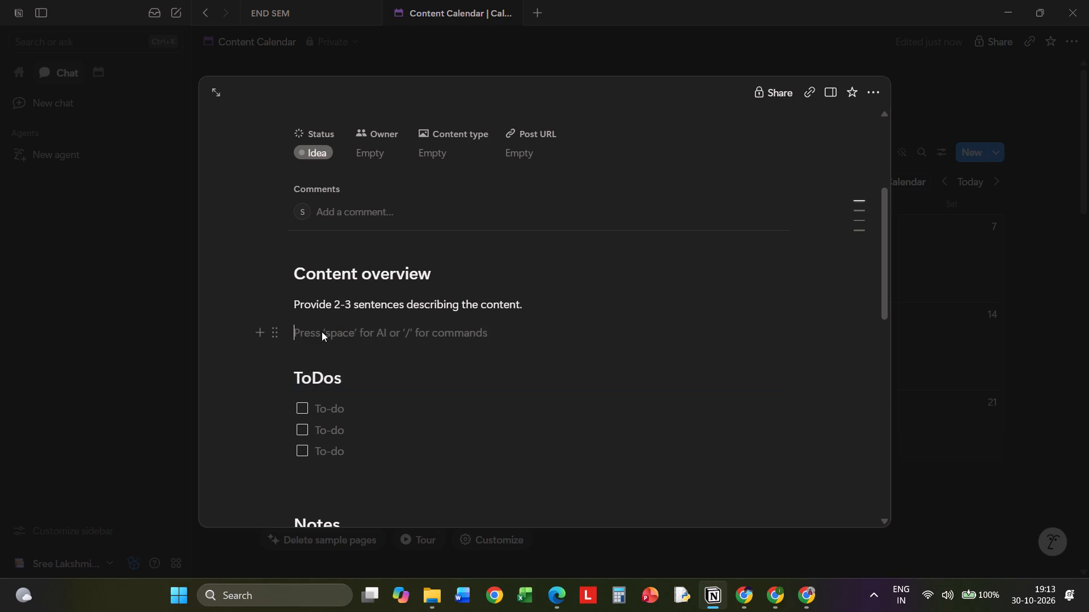
pyautogui.press('BackSpace')
pyautogui.press('BackSpace')
pyautogui.press('BackSpace')
pyautogui.press('BackSpace')
pyautogui.press('BackSpace')
pyautogui.press('BackSpace')
pyautogui.press('BackSpace')
pyautogui.press('BackSpace')
pyautogui.press('BackSpace')
pyautogui.press('BackSpace')
pyautogui.press('BackSpace')
pyautogui.press('BackSpace')
pyautogui.press('BackSpace')
pyautogui.press('BackSpace')
pyautogui.press('BackSpace')
pyautogui.press('BackSpace')
pyautogui.press('BackSpace')
pyautogui.press('BackSpace')
pyautogui.press('BackSpace')
pyautogui.press('BackSpace')
pyautogui.press('BackSpace')
pyautogui.press('BackSpace')
pyautogui.press('BackSpace')
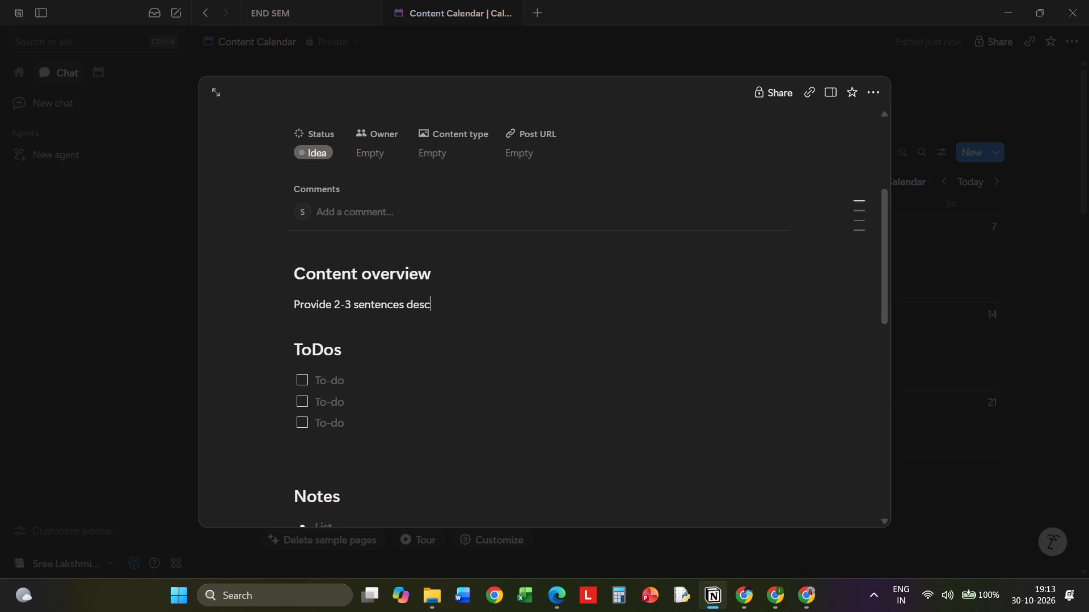
pyautogui.press('BackSpace')
pyautogui.press('BackSpace')
pyautogui.press('BackSpace')
pyautogui.press('BackSpace')
pyautogui.press('BackSpace')
pyautogui.press('BackSpace')
pyautogui.press('BackSpace')
pyautogui.press('BackSpace')
pyautogui.press('BackSpace')
pyautogui.press('BackSpace')
pyautogui.press('BackSpace')
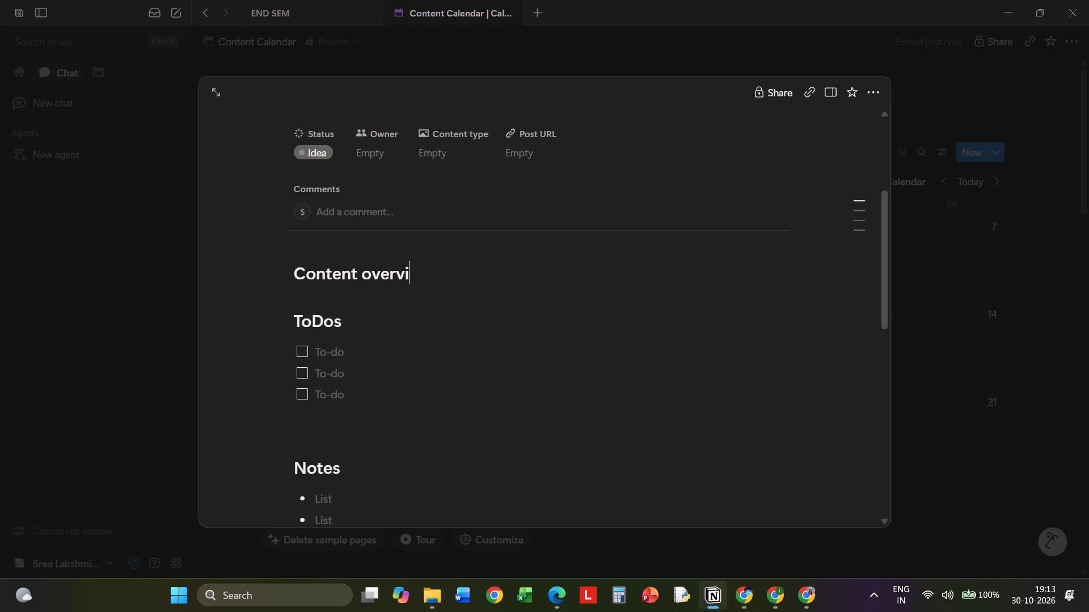
pyautogui.press('BackSpace')
pyautogui.press('BackSpace')
pyautogui.press('BackSpace')
pyautogui.press('BackSpace')
pyautogui.press('BackSpace')
pyautogui.press('BackSpace')
pyautogui.press('BackSpace')
pyautogui.press('BackSpace')
pyautogui.press('BackSpace')
pyautogui.press('BackSpace')
pyautogui.press('BackSpace')
pyautogui.press('BackSpace')
pyautogui.press('BackSpace')
pyautogui.press('BackSpace')
pyautogui.press('BackSpace')
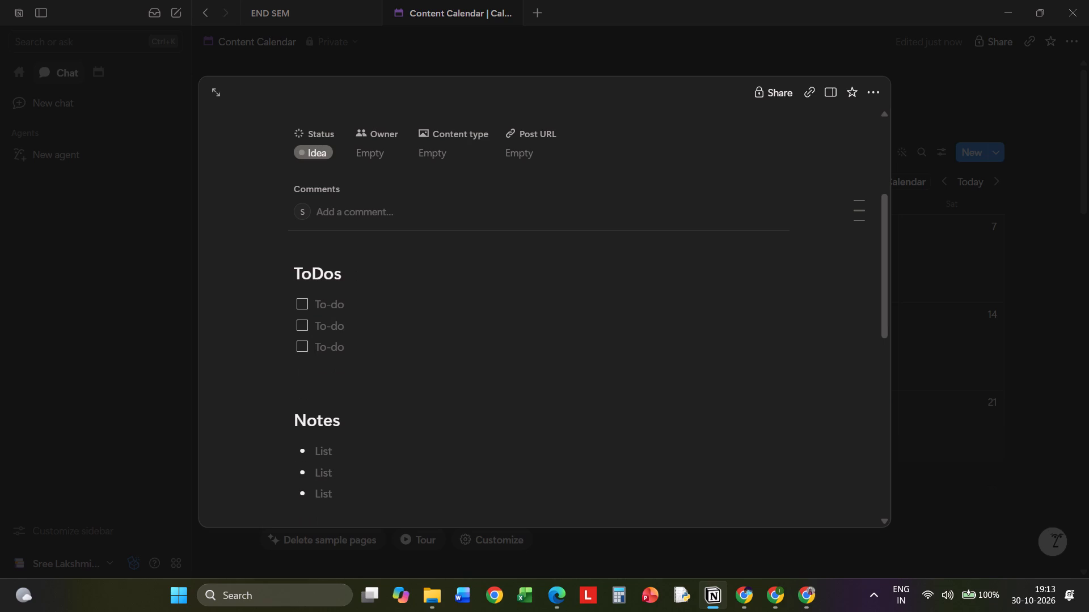
# Enter "NOTES" as the first to-do of the BSM entry.
pyautogui.click(335, 303)
pyautogui.write('NOYE')
pyautogui.press('BackSpace')
pyautogui.press('BackSpace')
pyautogui.press('y')
pyautogui.press('BackSpace')
pyautogui.write('TES')
# Complete the first BSM to-do as "NOTES{BRUSH UP}" and enter "REFERENCE" and "QUESTIONS" as the following to-dos.
pyautogui.write('{BRUSH U')
pyautogui.write('P}')
pyautogui.press('Return')
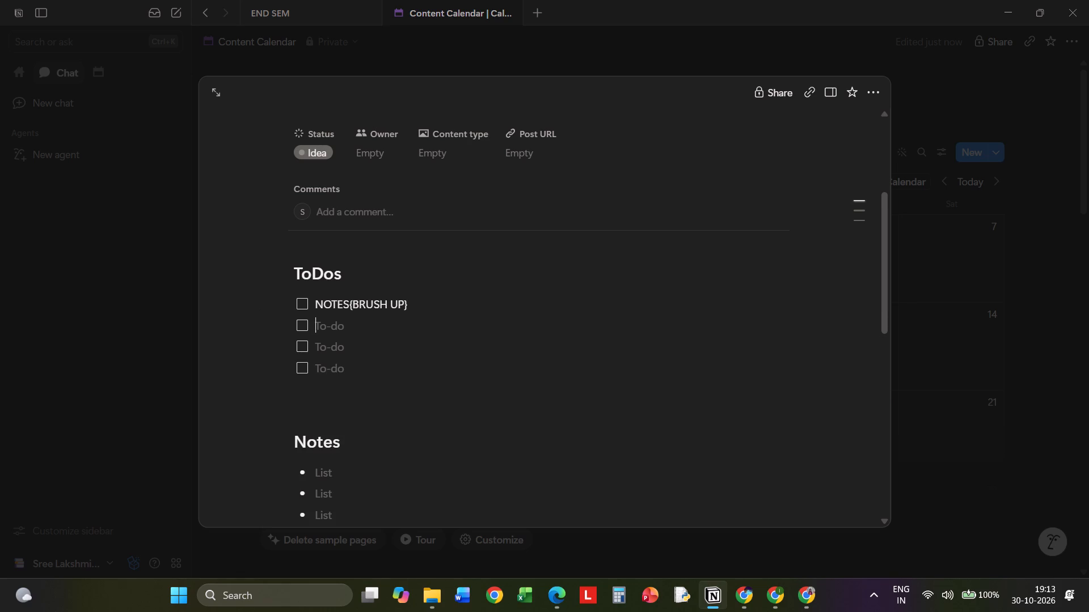
pyautogui.write('REFERENCE')
pyautogui.click(341, 346)
pyautogui.write('QUESTIONS')
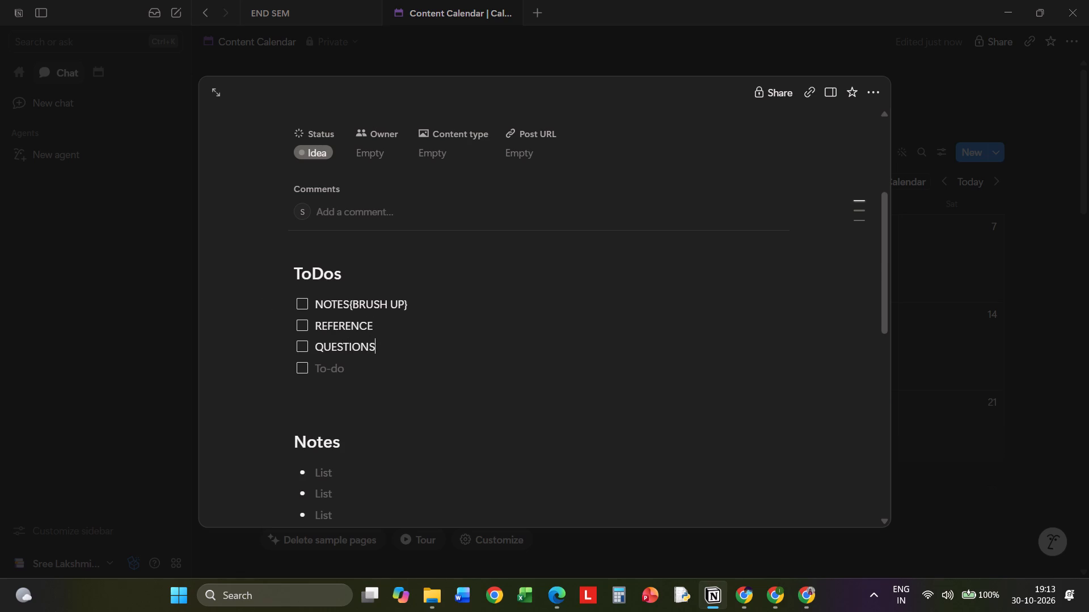
# Delete the empty last to-do of the BSM Q1+Q2 entry, check the entry and close it.
pyautogui.click(325, 376)
pyautogui.press('BackSpace')
pyautogui.press('BackSpace')
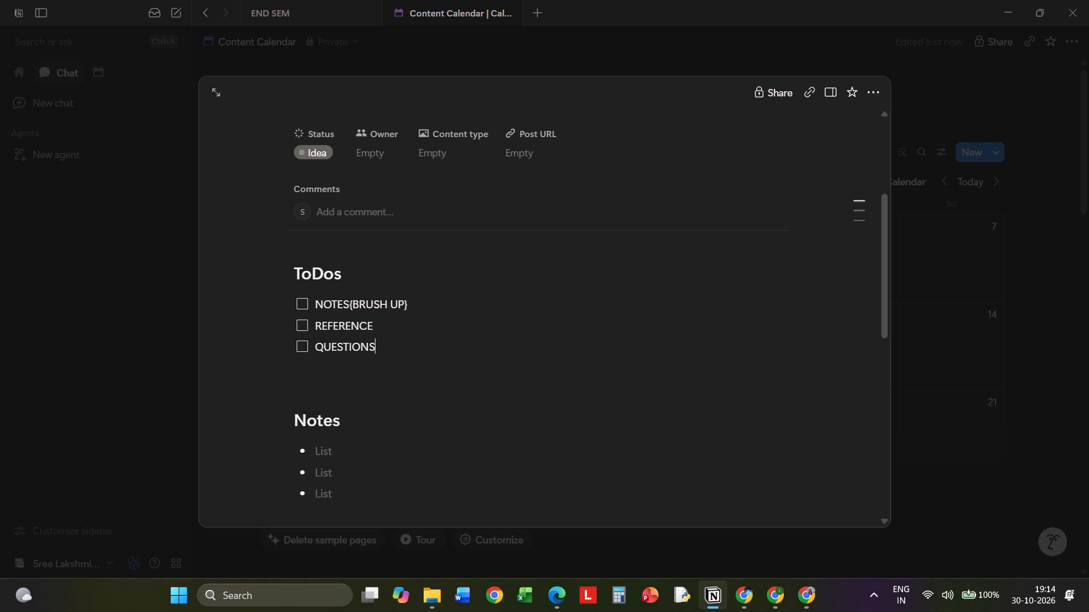
pyautogui.click(404, 305)
pyautogui.scroll(-5, 404, 305)
pyautogui.scroll(13, 404, 304)
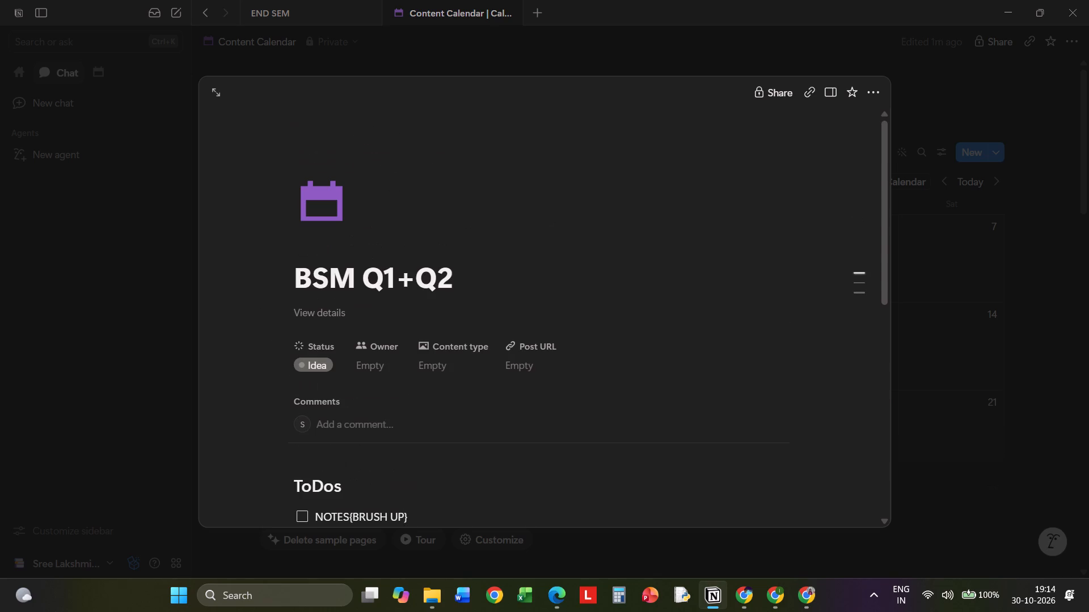
pyautogui.scroll(2, 404, 304)
pyautogui.click(467, 62)
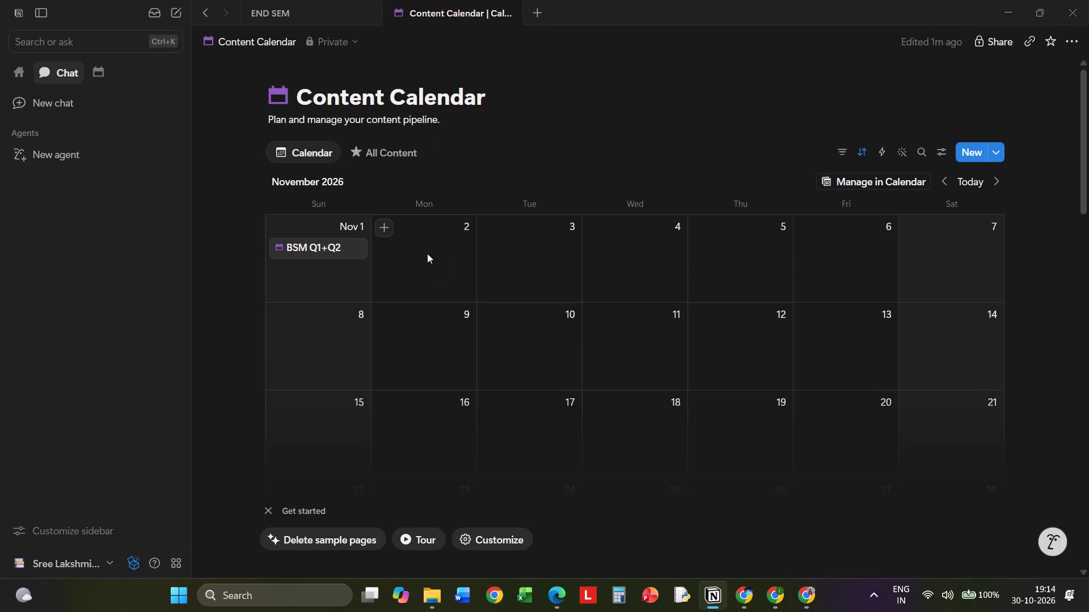
# Add a 2 November 2026 calendar entry titled "BSM UPTO ES".
pyautogui.click(385, 222)
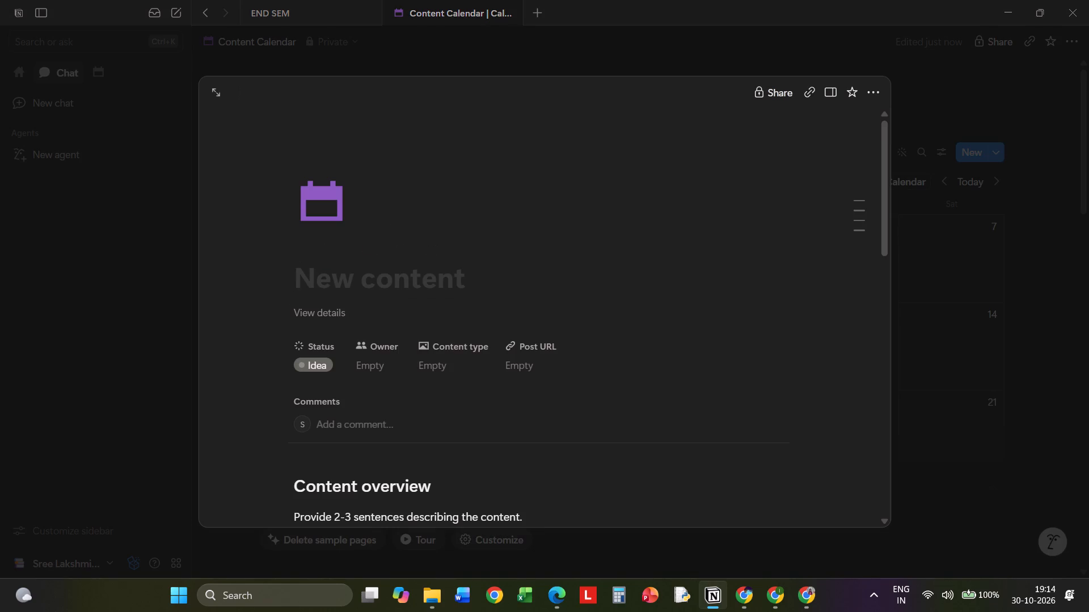
pyautogui.write('BSM')
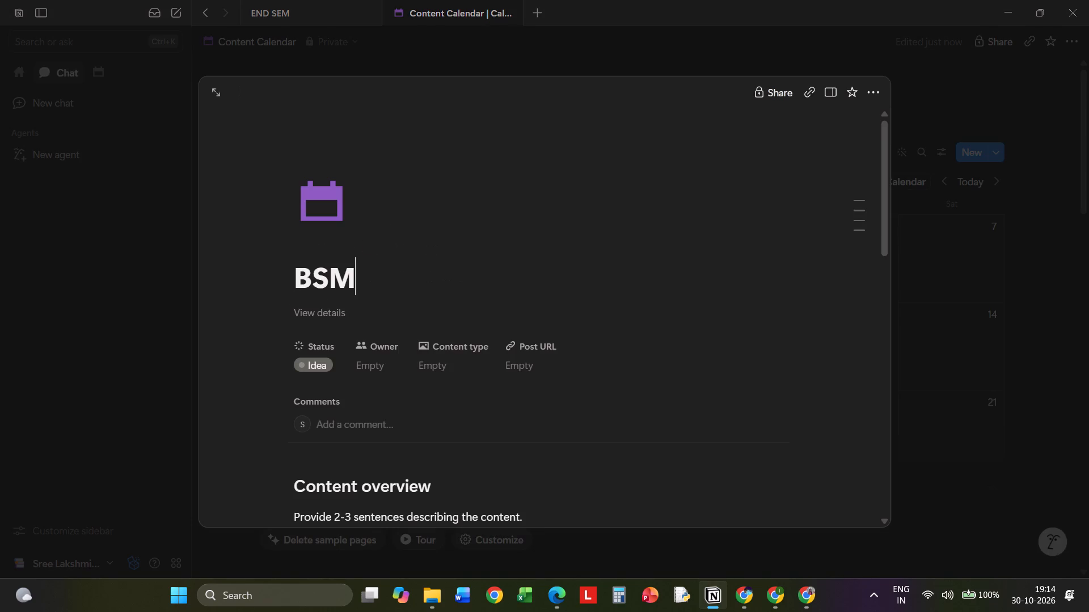
pyautogui.press('space')
pyautogui.write('UPTO EN')
pyautogui.press('=')
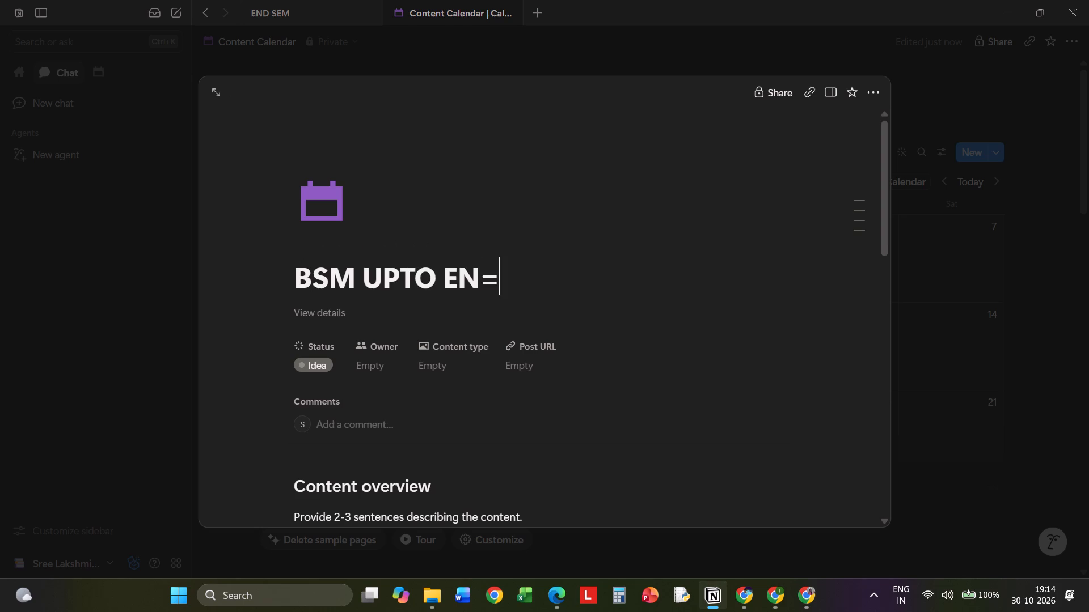
pyautogui.press('BackSpace')
pyautogui.press('BackSpace')
pyautogui.press('s')
# Delete the "ToDos" heading from the 2 November entry.
pyautogui.scroll(-1, 376, 276)
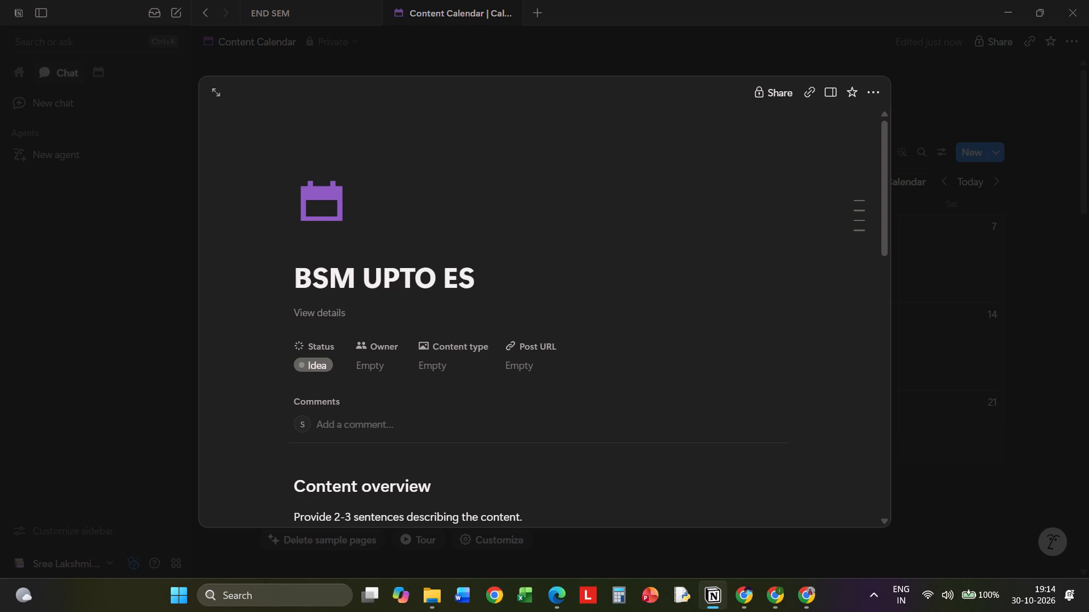
pyautogui.scroll(-2, 328, 454)
pyautogui.moveTo(311, 364); pyautogui.dragTo(297, 348)
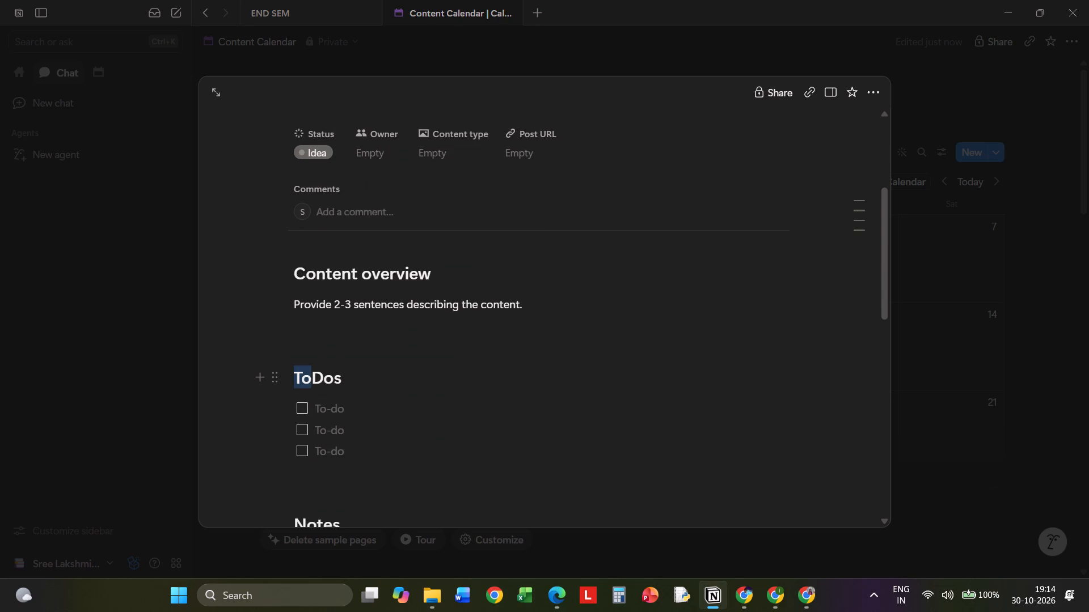
pyautogui.click(308, 363)
pyautogui.click(294, 363)
pyautogui.click(294, 359)
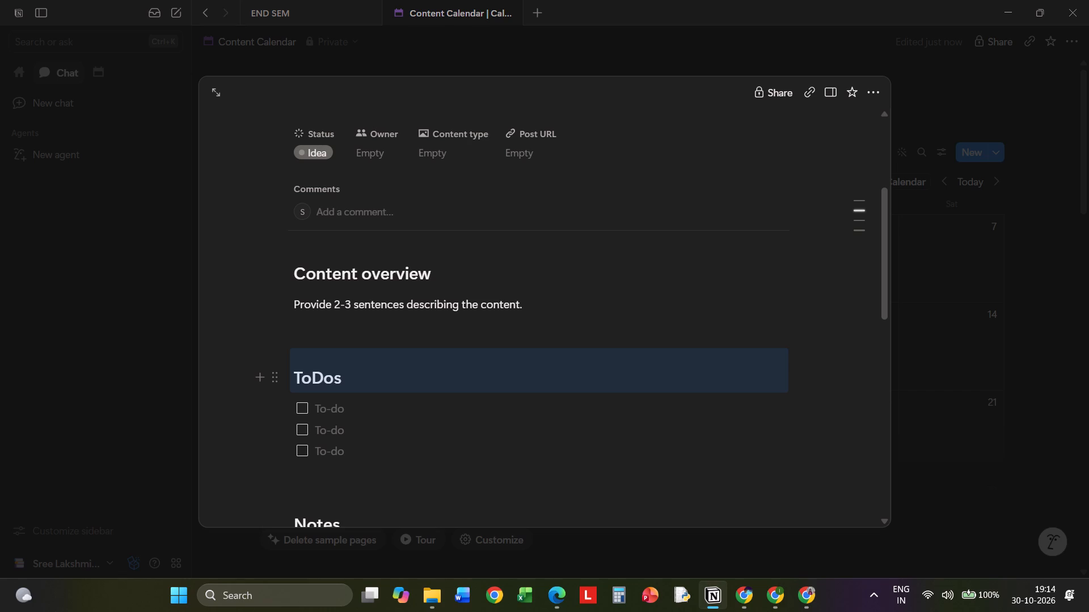
pyautogui.press('BackSpace')
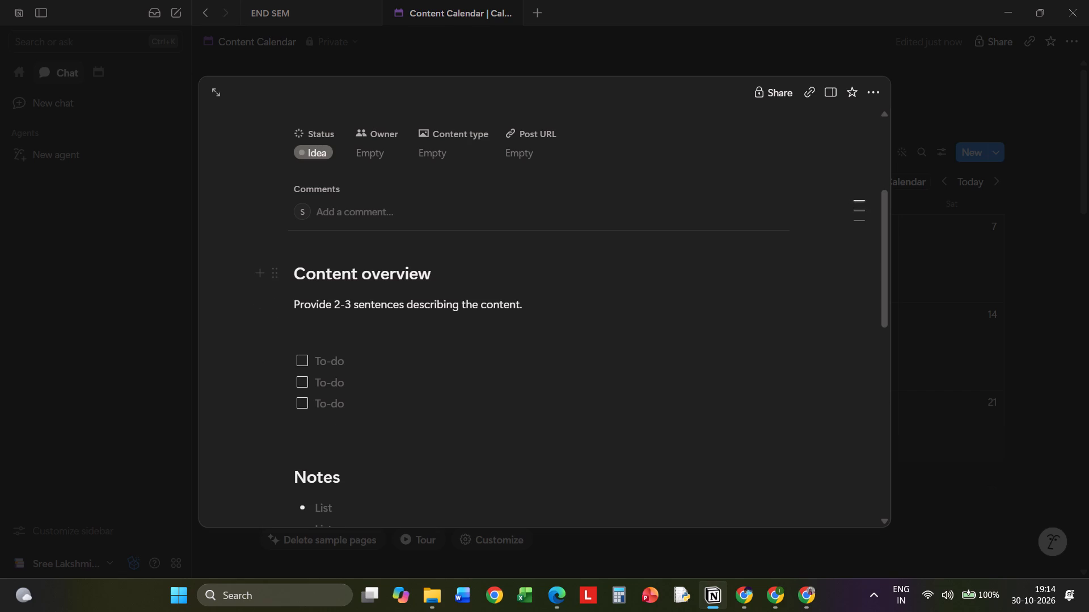
# Delete the blank line above the to-dos, the placeholder sentence, the "Content overview" heading and the "ES" ending of the title.
pyautogui.scroll(7, 297, 280)
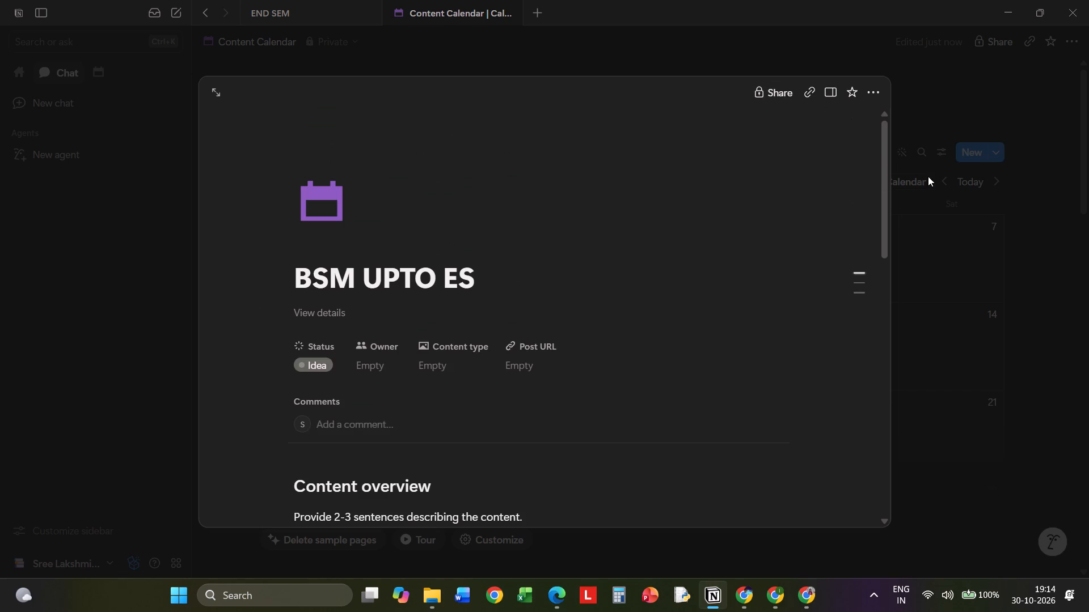
pyautogui.scroll(-4, 524, 412)
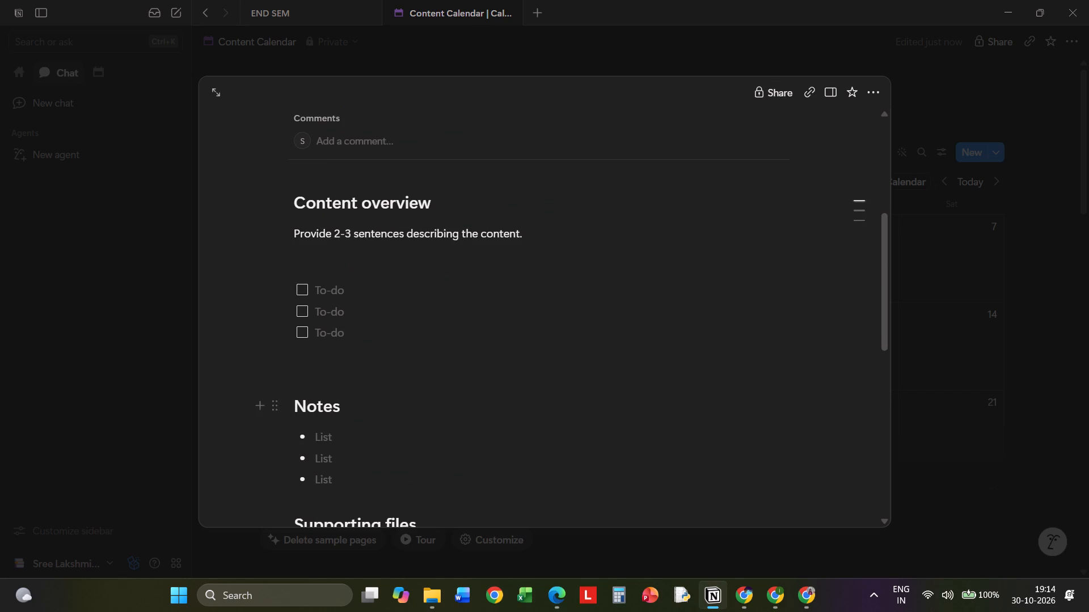
pyautogui.click(302, 267)
pyautogui.press('BackSpace')
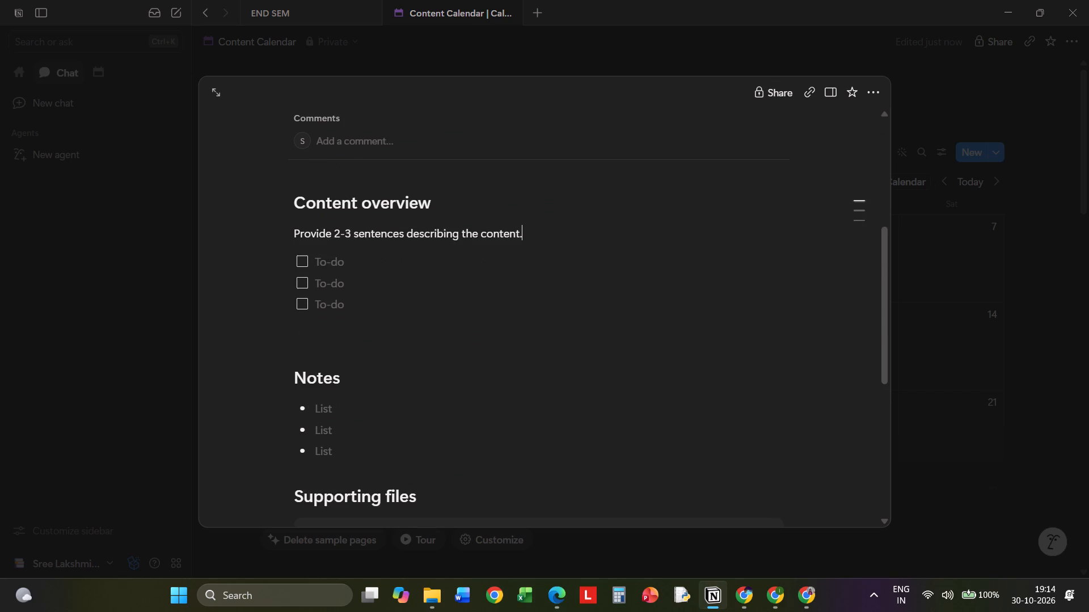
pyautogui.press('BackSpace')
pyautogui.press('BackSpace')
pyautogui.press('BackSpace')
pyautogui.press('BackSpace')
pyautogui.press('BackSpace')
pyautogui.press('BackSpace')
pyautogui.press('BackSpace')
pyautogui.press('BackSpace')
pyautogui.press('BackSpace')
pyautogui.press('BackSpace')
pyautogui.press('BackSpace')
pyautogui.press('BackSpace')
pyautogui.press('BackSpace')
pyautogui.press('BackSpace')
pyautogui.press('BackSpace')
pyautogui.press('BackSpace')
pyautogui.press('BackSpace')
pyautogui.press('BackSpace')
pyautogui.press('BackSpace')
pyautogui.press('BackSpace')
pyautogui.press('BackSpace')
pyautogui.press('BackSpace')
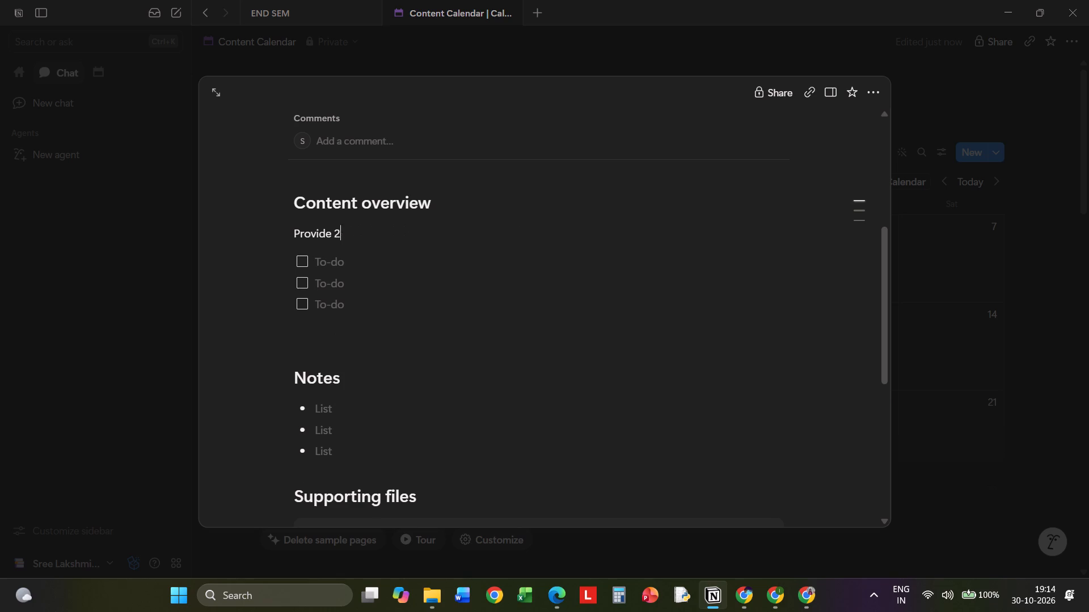
pyautogui.press('BackSpace')
pyautogui.press('BackSpace')
pyautogui.press('BackSpace')
pyautogui.press('BackSpace')
pyautogui.press('BackSpace')
pyautogui.press('BackSpace')
pyautogui.press('BackSpace')
pyautogui.press('BackSpace')
pyautogui.press('BackSpace')
pyautogui.press('BackSpace')
pyautogui.press('BackSpace')
pyautogui.press('BackSpace')
pyautogui.press('BackSpace')
pyautogui.press('BackSpace')
pyautogui.press('BackSpace')
pyautogui.press('BackSpace')
pyautogui.press('BackSpace')
pyautogui.press('BackSpace')
pyautogui.press('BackSpace')
pyautogui.press('BackSpace')
pyautogui.press('BackSpace')
pyautogui.press('BackSpace')
pyautogui.press('BackSpace')
pyautogui.press('BackSpace')
pyautogui.press('BackSpace')
pyautogui.press('BackSpace')
pyautogui.press('BackSpace')
pyautogui.press('BackSpace')
pyautogui.press('BackSpace')
pyautogui.press('BackSpace')
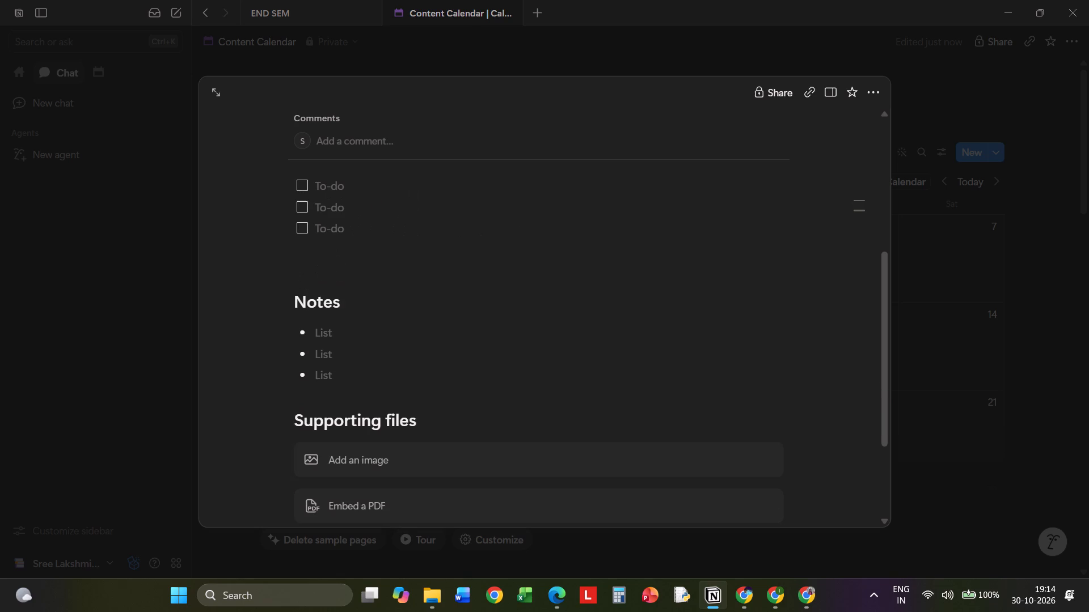
# Complete the 2 November entry's title as "BSM UPTO ENDSEM".
pyautogui.scroll(3, 467, 338)
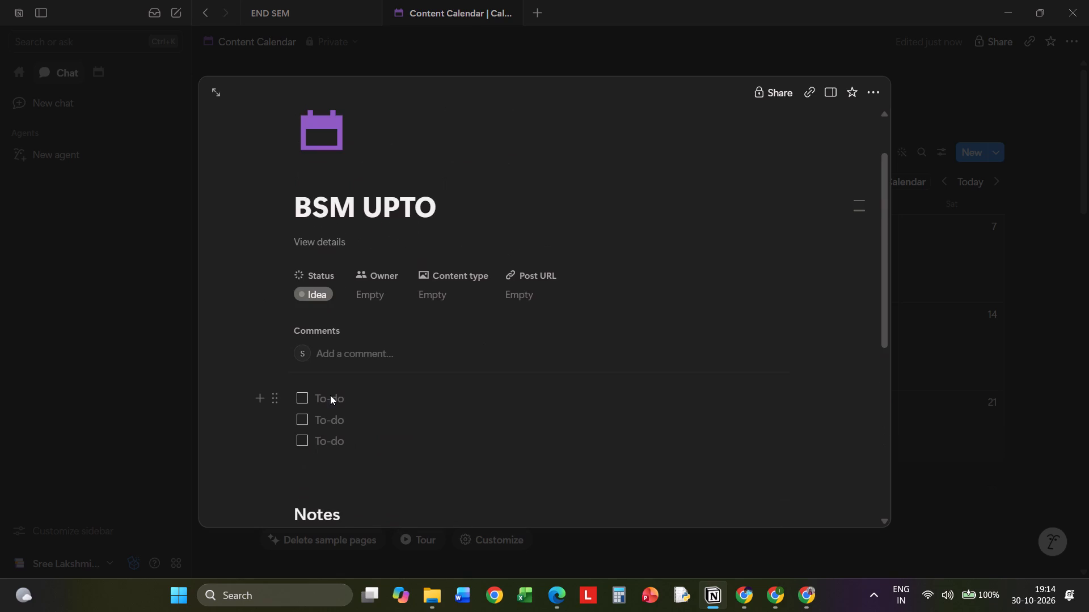
pyautogui.click(328, 399)
pyautogui.click(459, 212)
pyautogui.press('space')
pyautogui.write('ED')
pyautogui.press('BackSpace')
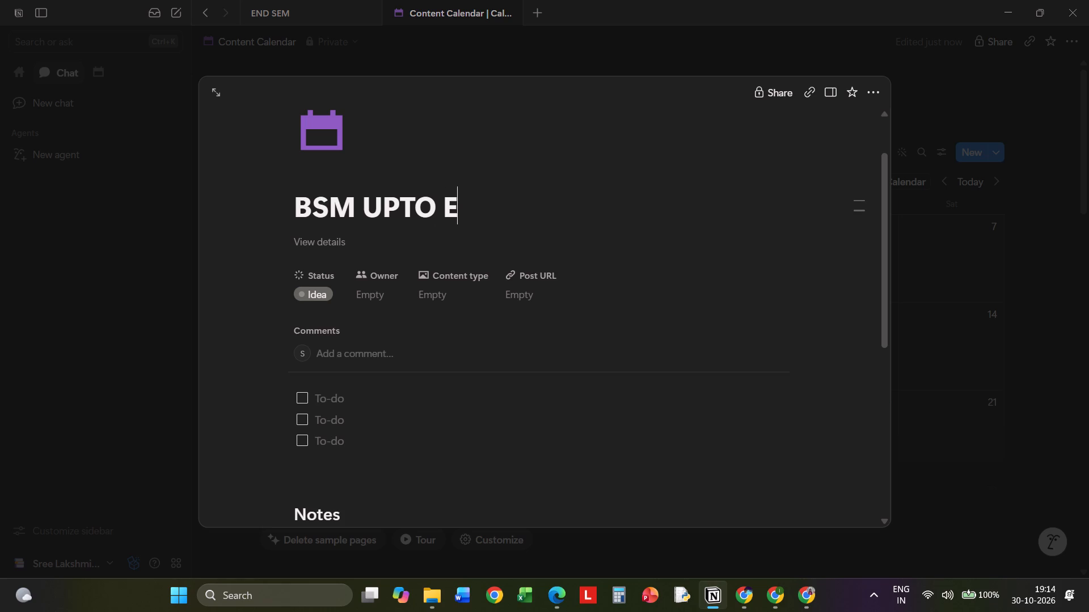
pyautogui.write('NDSEM')
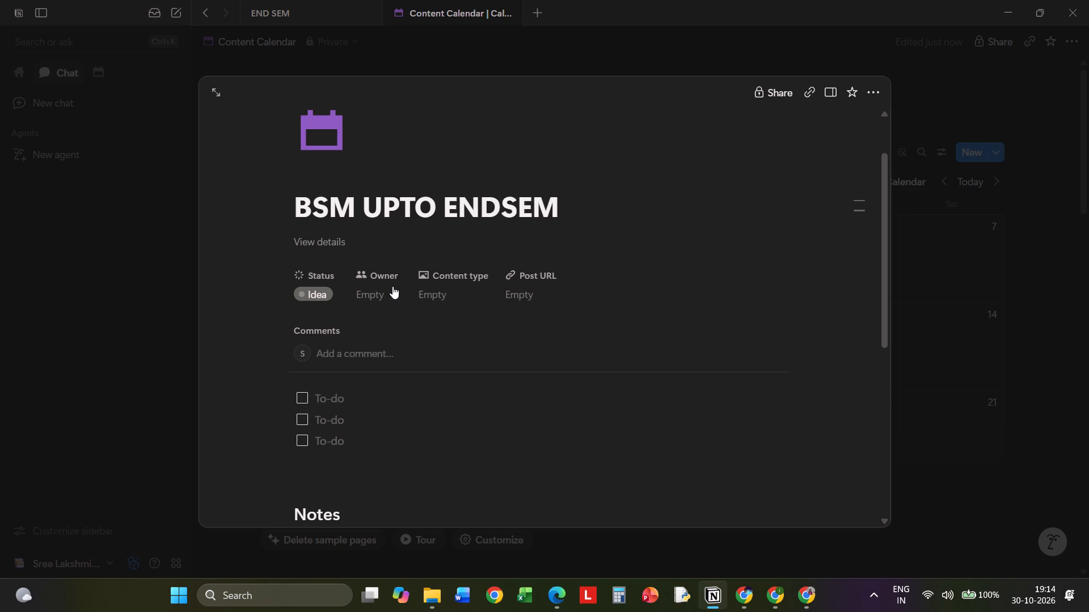
# Enter "READ NOTES" and "REFERENCE" as the first two to-dos of the BSM UPTO ENDSEM entry.
pyautogui.click(336, 393)
pyautogui.write('READ NOTES')
pyautogui.click(322, 416)
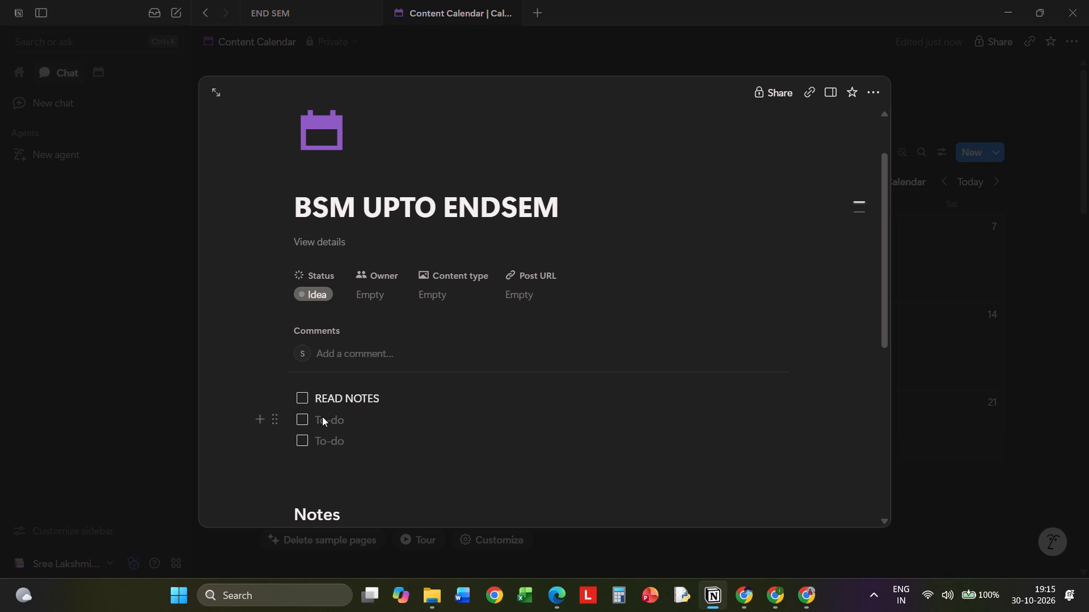
pyautogui.write('REFERENCE')
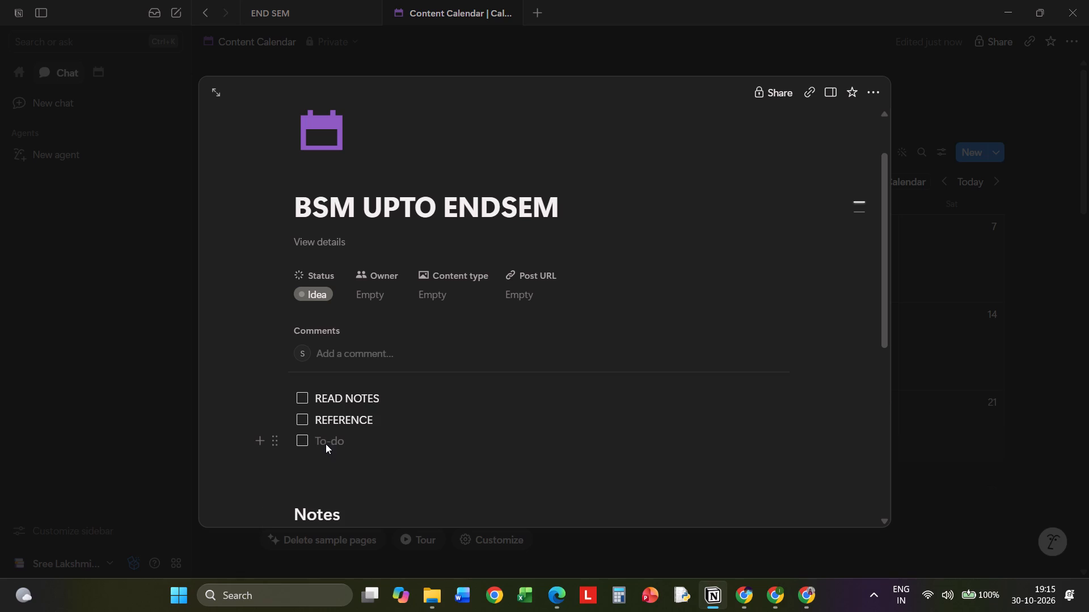
# Delete the empty third to-do and the blank line above Notes, and close the BSM UPTO ENDSEM entry.
pyautogui.click(313, 439)
pyautogui.press('BackSpace')
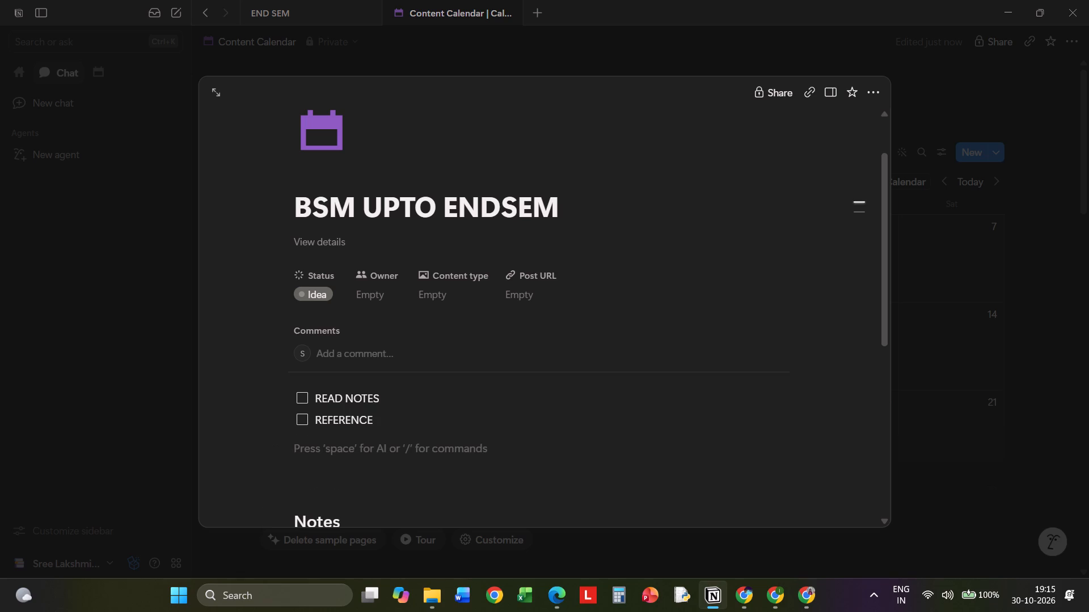
pyautogui.press('BackSpace')
pyautogui.click(323, 468)
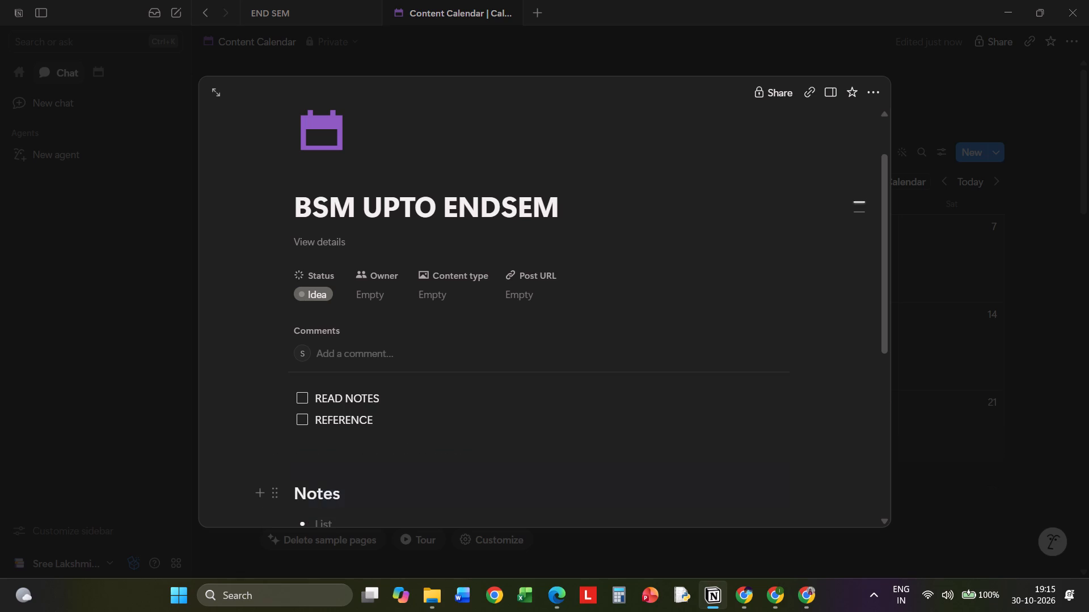
pyautogui.click(303, 458)
pyautogui.click(299, 456)
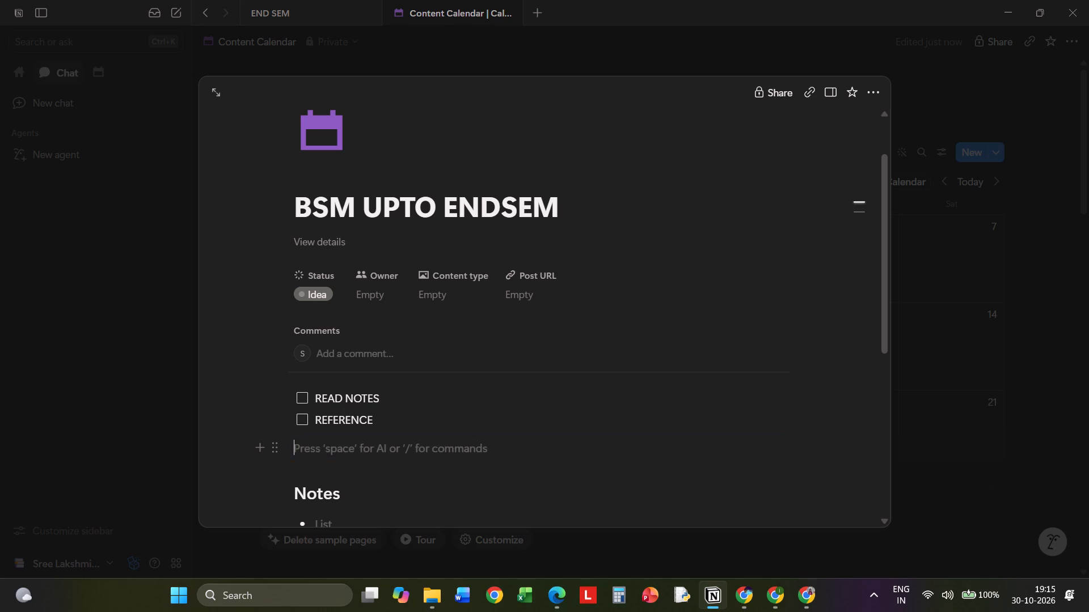
pyautogui.press('BackSpace')
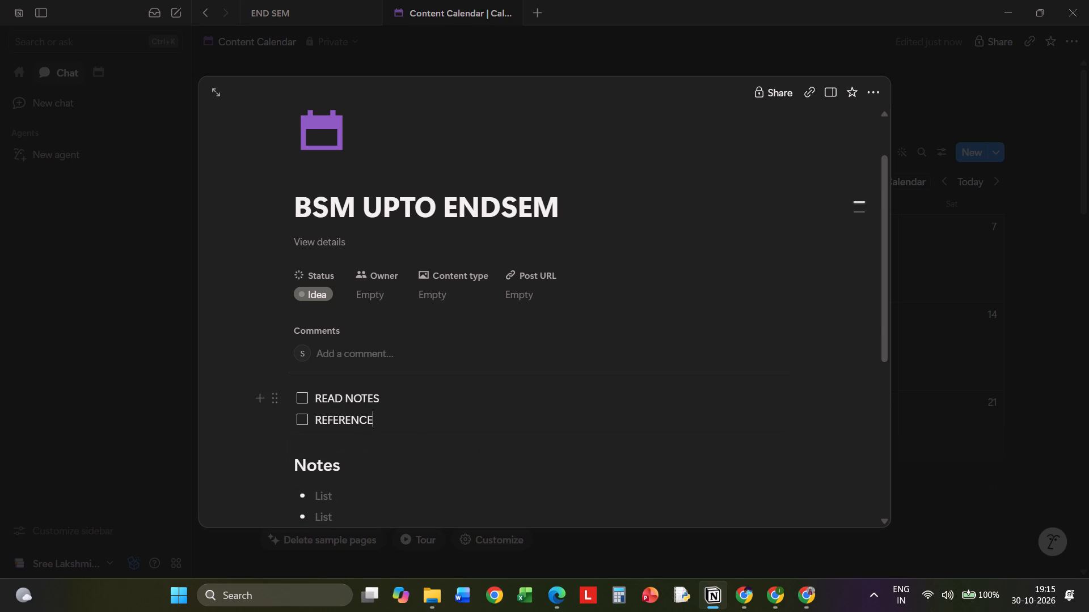
pyautogui.click(122, 215)
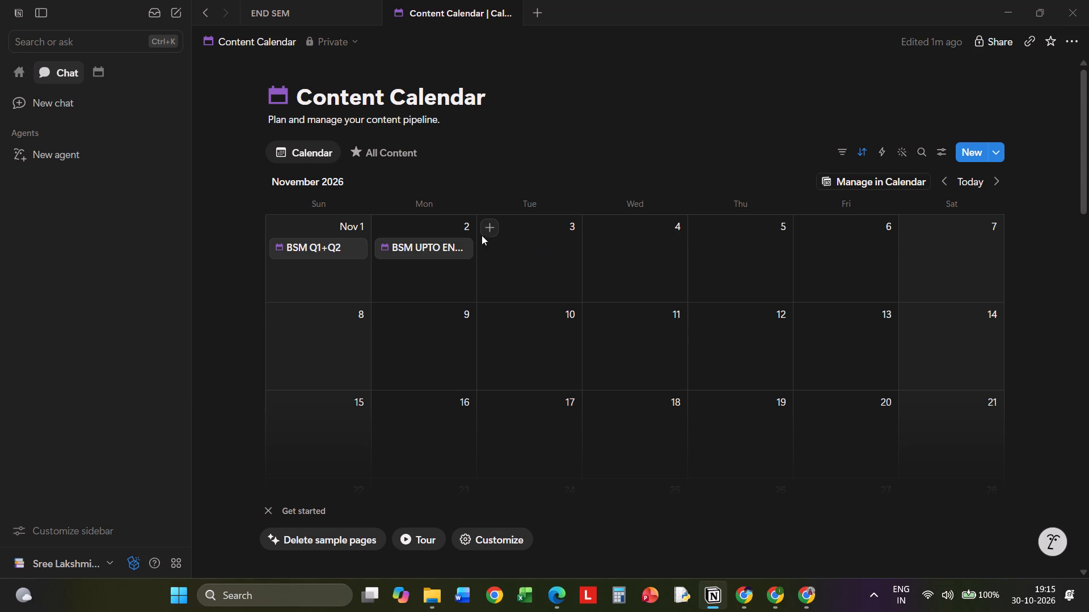
# Add a calendar entry on 3 November titled "GD UPTO ENDSEM".
pyautogui.click(486, 232)
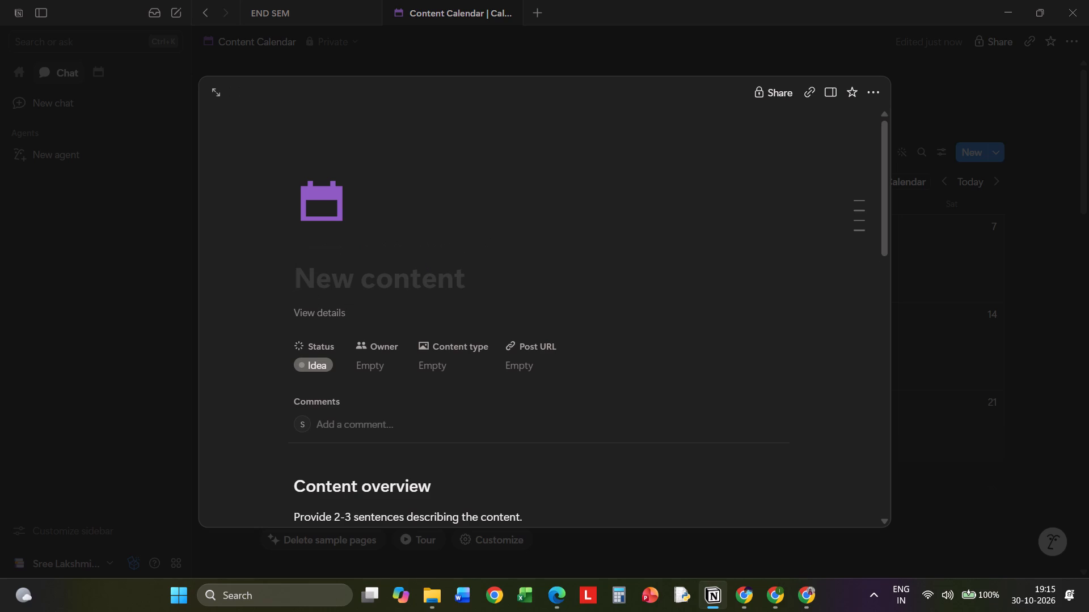
pyautogui.press('g')
pyautogui.press('d')
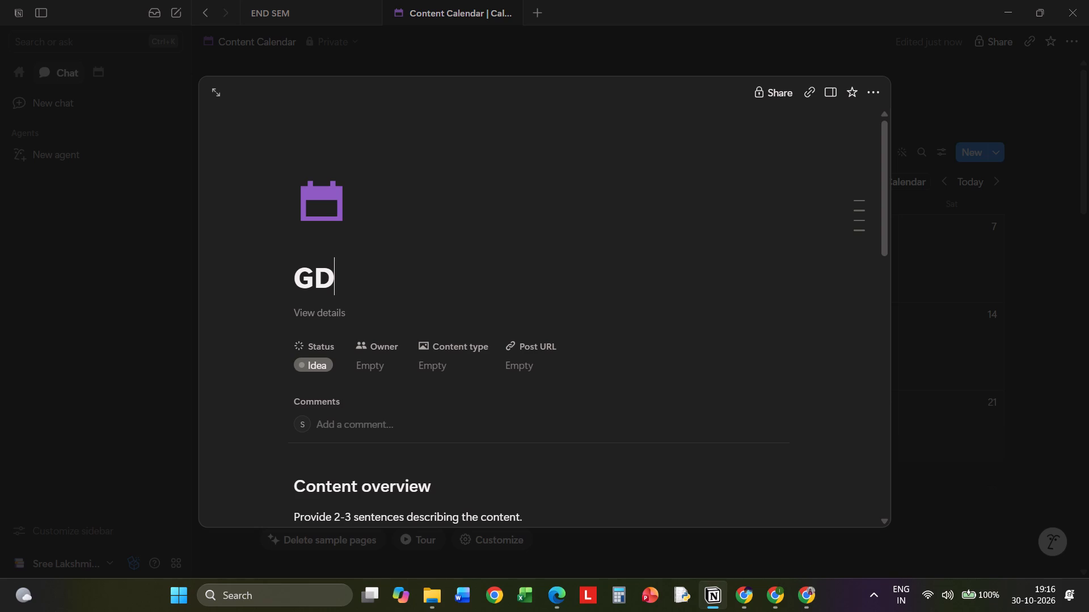
pyautogui.press('space')
pyautogui.write('UPTO ENDSEM')
# Delete the blank line above the to-dos, the placeholder sentence and the "Content overview" heading from the GD UPTO ENDSEM entry.
pyautogui.scroll(-4, 390, 267)
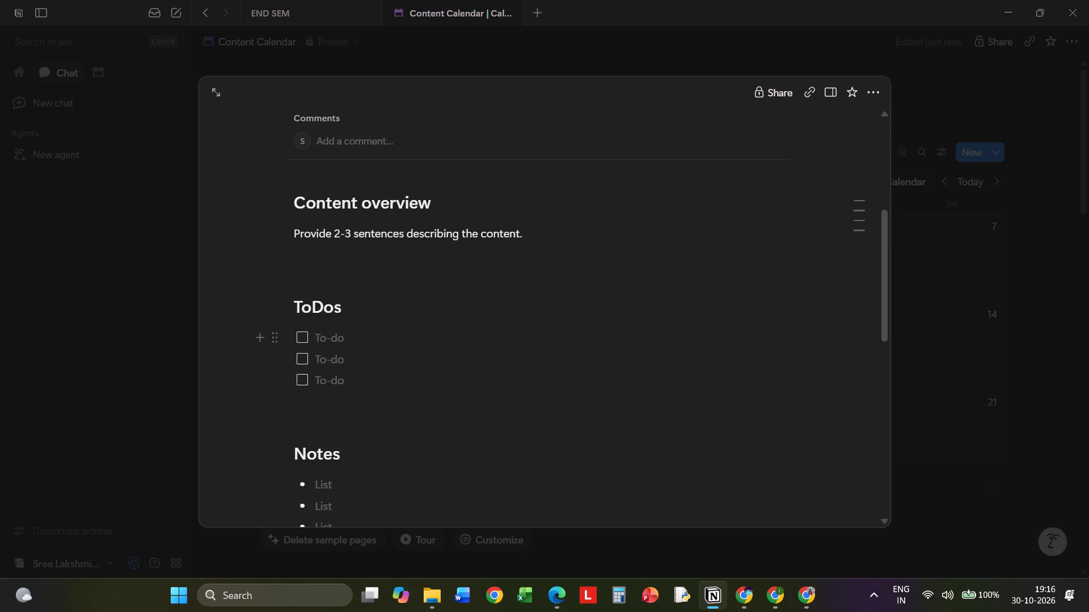
pyautogui.click(307, 288)
pyautogui.click(301, 286)
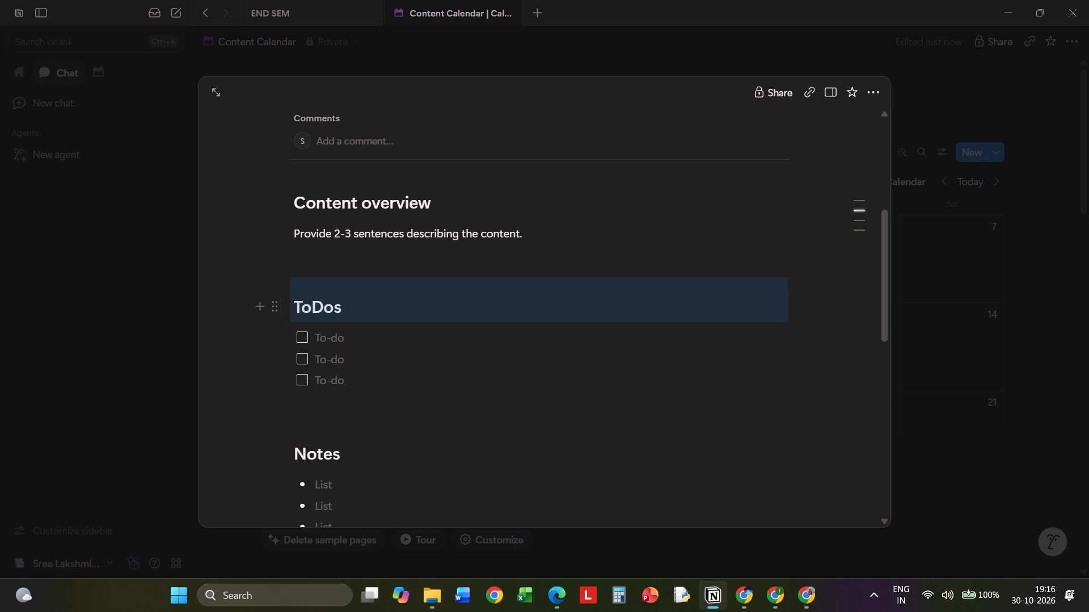
pyautogui.click(295, 267)
pyautogui.press('BackSpace')
pyautogui.press('BackSpace')
pyautogui.press('BackSpace')
pyautogui.press('BackSpace')
pyautogui.press('BackSpace')
pyautogui.press('BackSpace')
pyautogui.press('BackSpace')
pyautogui.press('BackSpace')
pyautogui.press('BackSpace')
pyautogui.press('BackSpace')
pyautogui.press('BackSpace')
pyautogui.press('BackSpace')
pyautogui.press('BackSpace')
pyautogui.press('BackSpace')
pyautogui.press('BackSpace')
pyautogui.press('BackSpace')
pyautogui.press('BackSpace')
pyautogui.press('BackSpace')
pyautogui.press('BackSpace')
pyautogui.press('BackSpace')
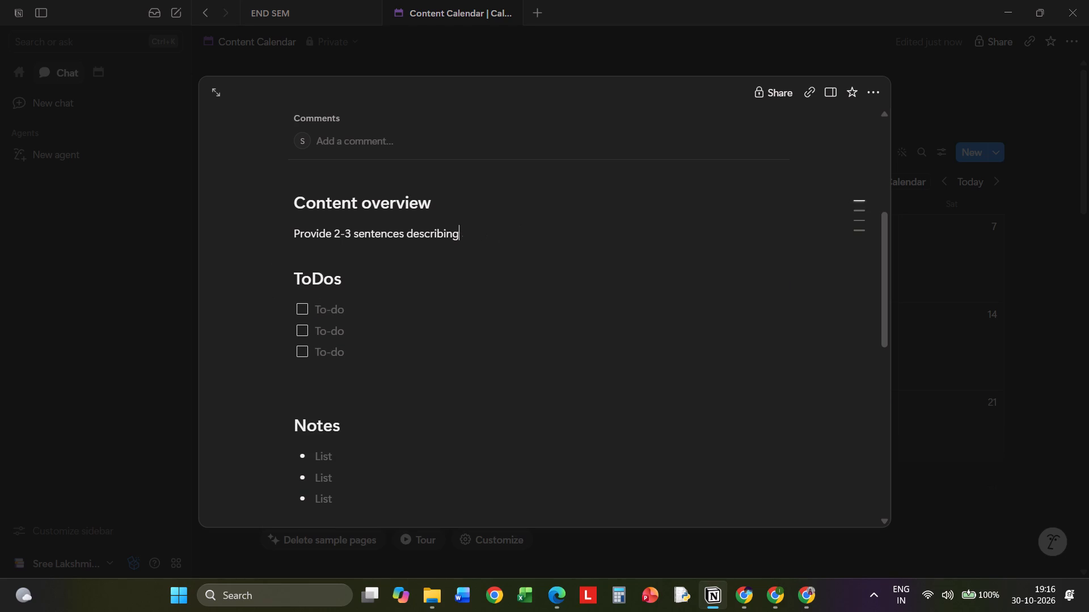
pyautogui.press('BackSpace')
pyautogui.press('BackSpace')
pyautogui.press('BackSpace')
pyautogui.press('BackSpace')
pyautogui.press('BackSpace')
pyautogui.press('BackSpace')
pyautogui.press('BackSpace')
pyautogui.press('BackSpace')
pyautogui.press('BackSpace')
pyautogui.press('BackSpace')
pyautogui.press('BackSpace')
pyautogui.press('BackSpace')
pyautogui.press('BackSpace')
pyautogui.press('BackSpace')
pyautogui.press('BackSpace')
pyautogui.press('BackSpace')
pyautogui.press('BackSpace')
pyautogui.press('BackSpace')
pyautogui.press('BackSpace')
pyautogui.press('BackSpace')
pyautogui.press('BackSpace')
pyautogui.press('BackSpace')
pyautogui.press('BackSpace')
pyautogui.press('BackSpace')
pyautogui.press('BackSpace')
pyautogui.press('BackSpace')
pyautogui.press('BackSpace')
pyautogui.press('BackSpace')
pyautogui.press('BackSpace')
pyautogui.press('BackSpace')
pyautogui.press('BackSpace')
pyautogui.press('BackSpace')
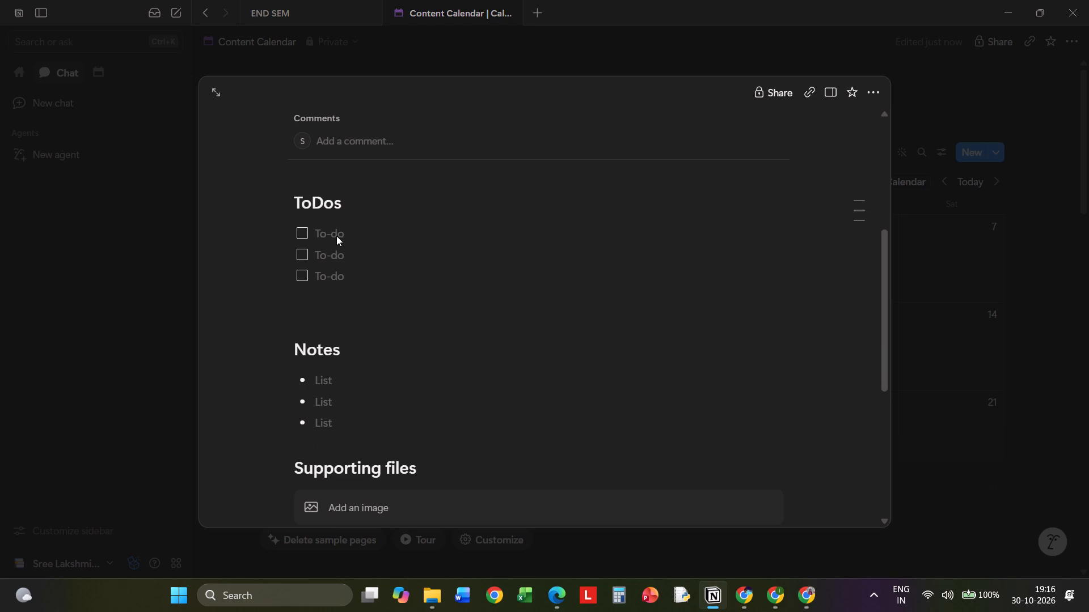
# Enter "REVIEW PPT" and "START ASSIGNMENT" as the first two to-dos of the GD UPTO ENDSEM entry, and close it.
pyautogui.click(334, 231)
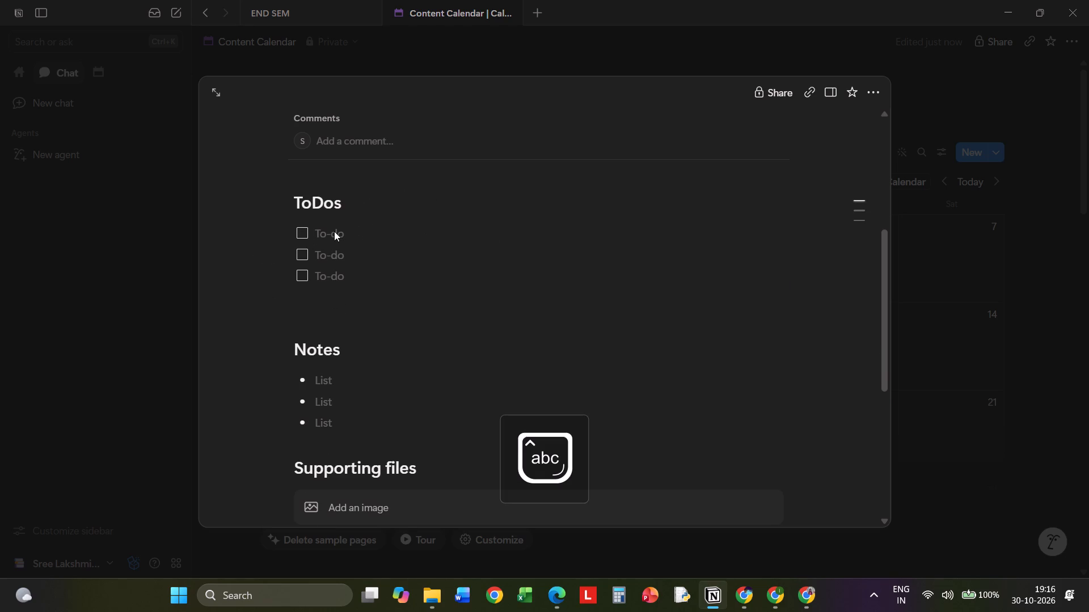
pyautogui.write('REVIEW PPT')
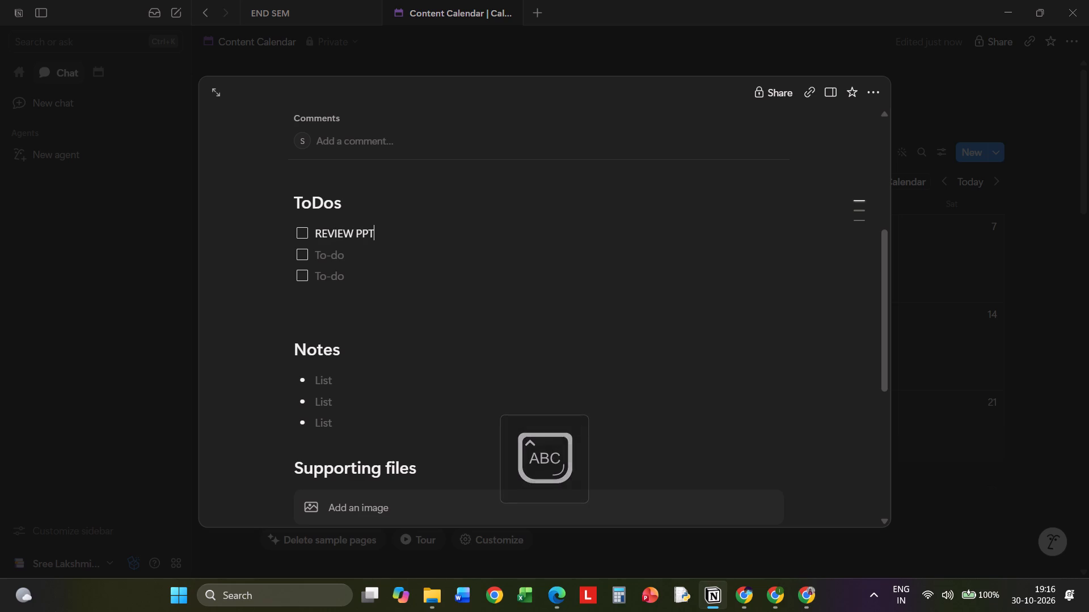
pyautogui.click(339, 254)
pyautogui.press('a')
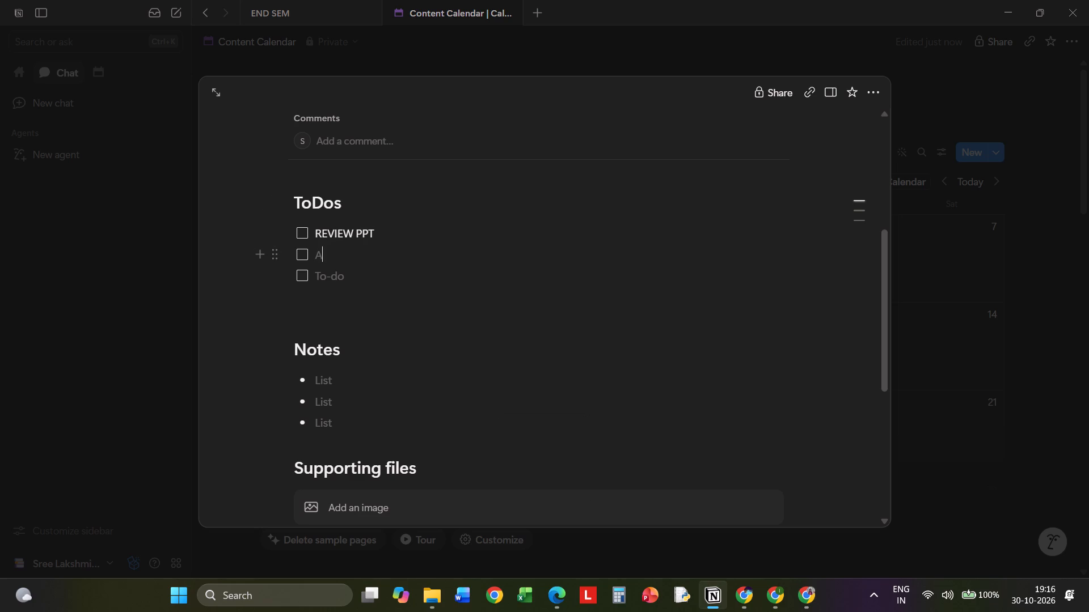
pyautogui.press('BackSpace')
pyautogui.write('START ASSIGNMENT')
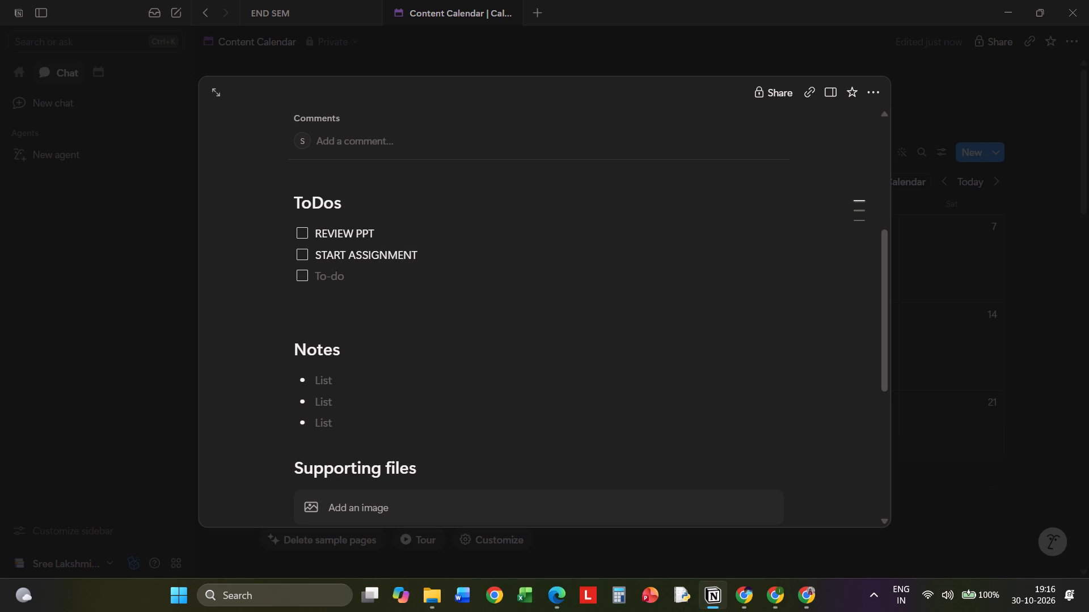
pyautogui.click(602, 56)
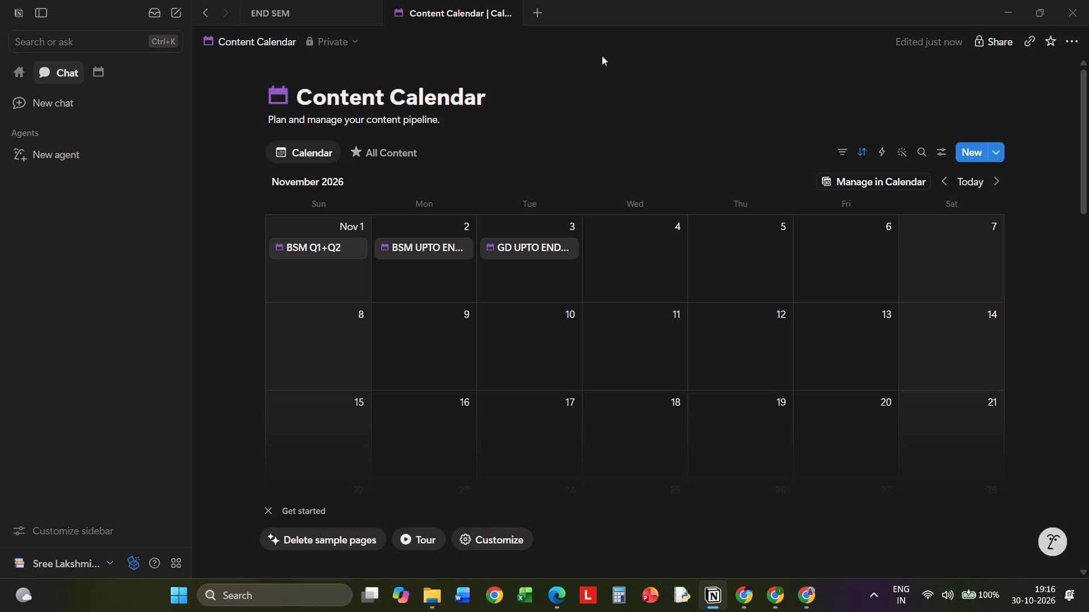
# Add a calendar entry on 4 November titled "GD".
pyautogui.click(599, 234)
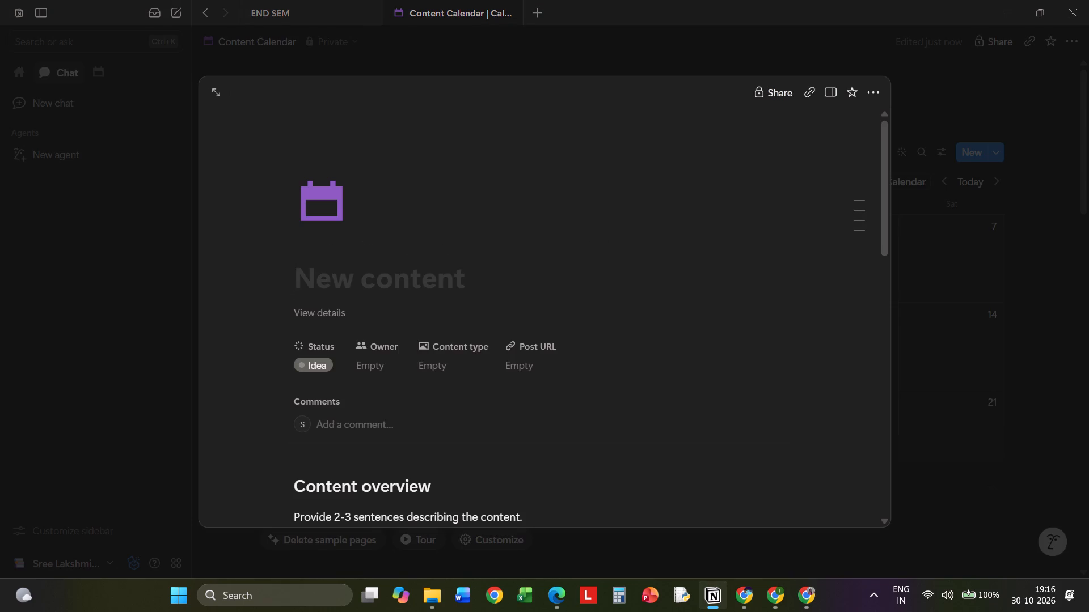
pyautogui.write('GD')
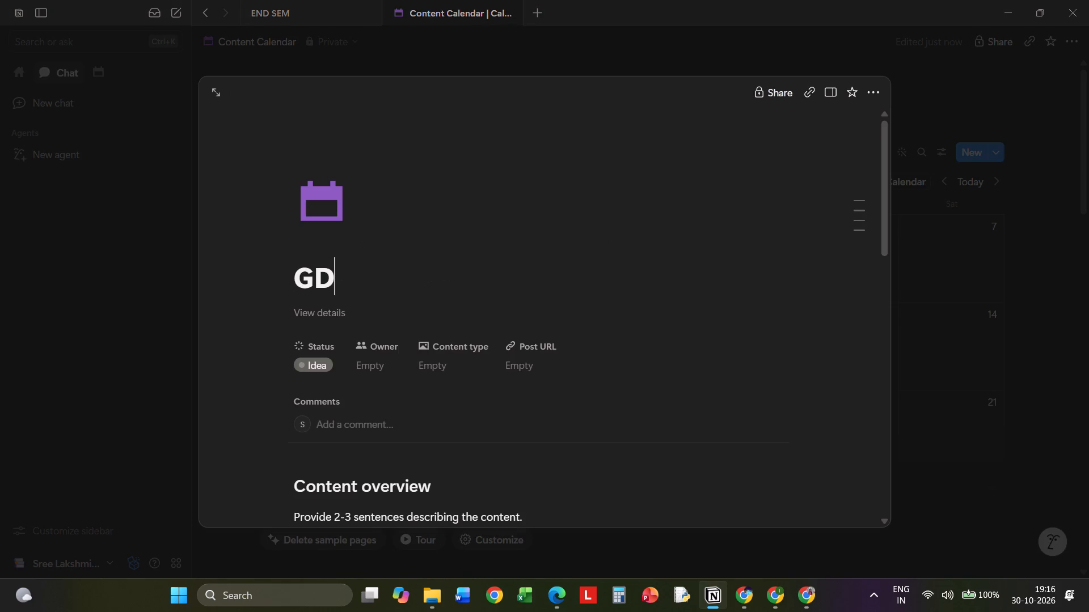
# Delete the blank line above the to-dos, the placeholder sentence and the "Content overview" heading from the 4 November GD entry.
pyautogui.scroll(-3, 364, 466)
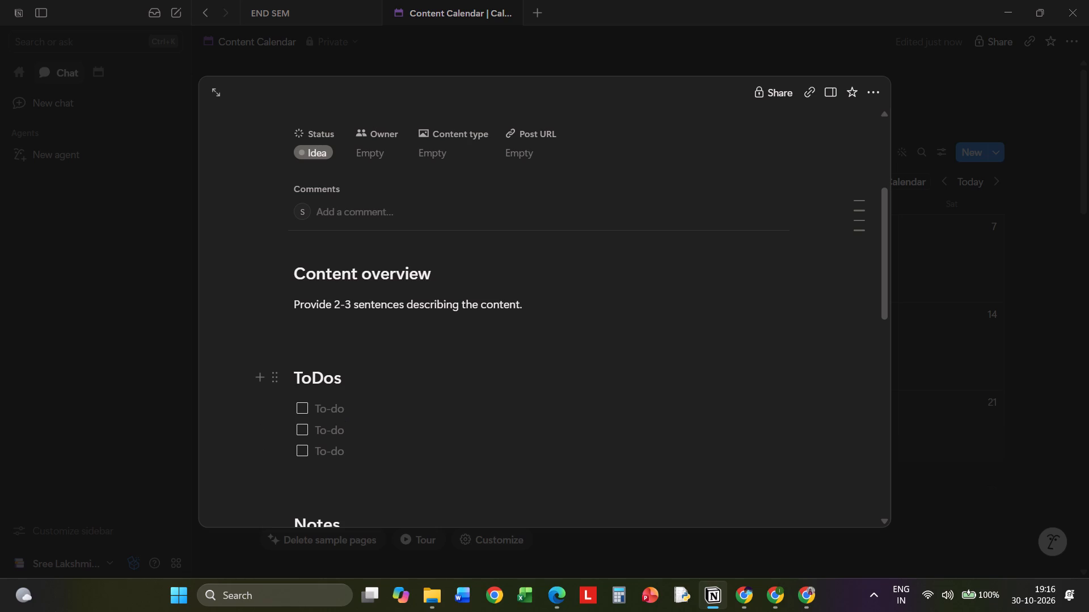
pyautogui.click(302, 337)
pyautogui.click(297, 331)
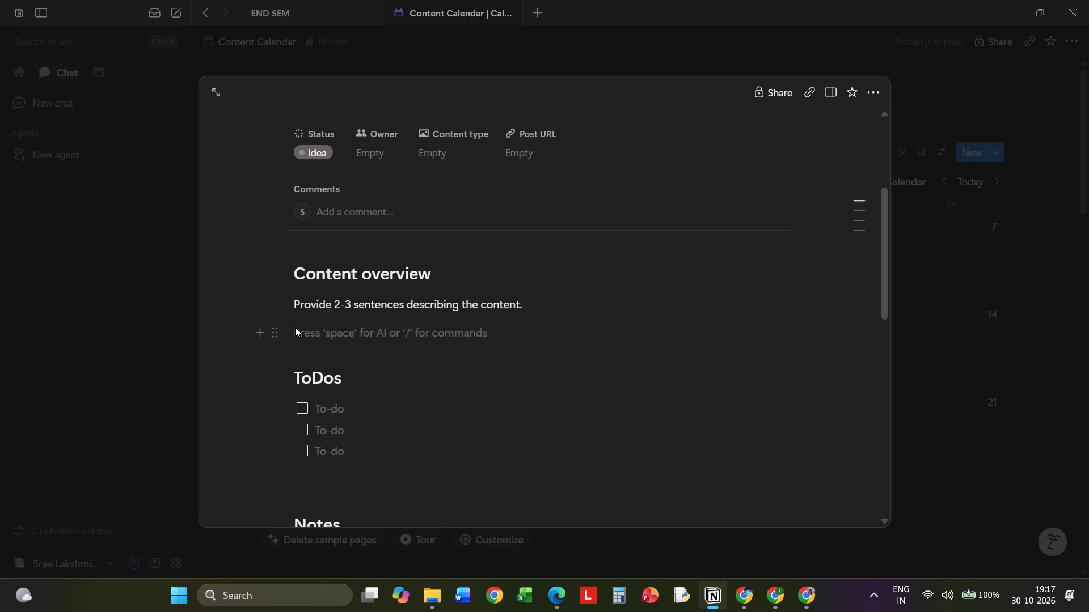
pyautogui.press('BackSpace')
pyautogui.press('BackSpace')
pyautogui.press('BackSpace')
pyautogui.press('BackSpace')
pyautogui.press('BackSpace')
pyautogui.press('BackSpace')
pyautogui.press('BackSpace')
pyautogui.press('BackSpace')
pyautogui.press('BackSpace')
pyautogui.press('BackSpace')
pyautogui.press('BackSpace')
pyautogui.press('BackSpace')
pyautogui.press('BackSpace')
pyautogui.press('BackSpace')
pyautogui.press('BackSpace')
pyautogui.press('BackSpace')
pyautogui.press('BackSpace')
pyautogui.press('BackSpace')
pyautogui.press('BackSpace')
pyautogui.press('BackSpace')
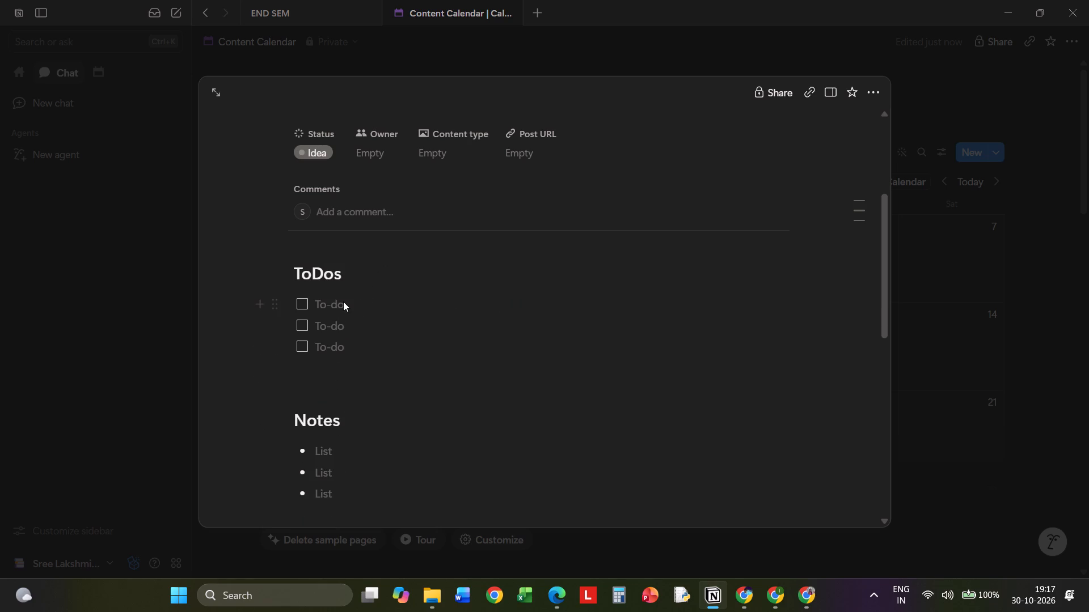
# Enter "FINISH ASSIGNMENT" as the first to-do of the 4 November GD entry.
pyautogui.click(343, 301)
pyautogui.write('FIISH')
pyautogui.press('BackSpace')
pyautogui.press('BackSpace')
pyautogui.press('BackSpace')
pyautogui.write('NISH ASSIGNMENT')
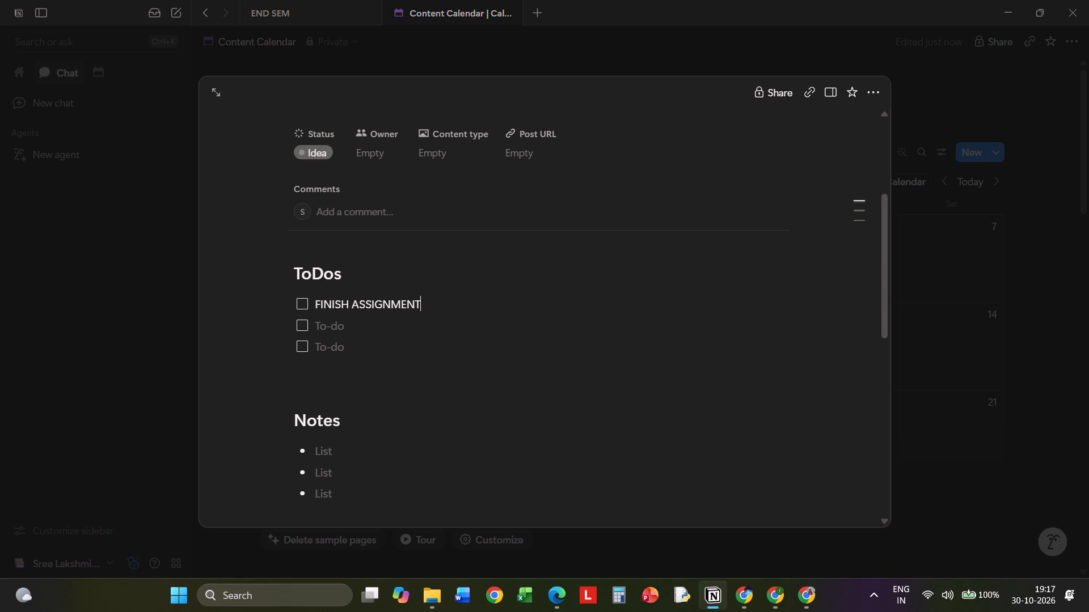
# Delete the two empty to-dos below FINISH ASSIGNMENT and close the 4 November entry.
pyautogui.click(323, 342)
pyautogui.press('BackSpace')
pyautogui.press('BackSpace')
pyautogui.press('BackSpace')
pyautogui.press('BackSpace')
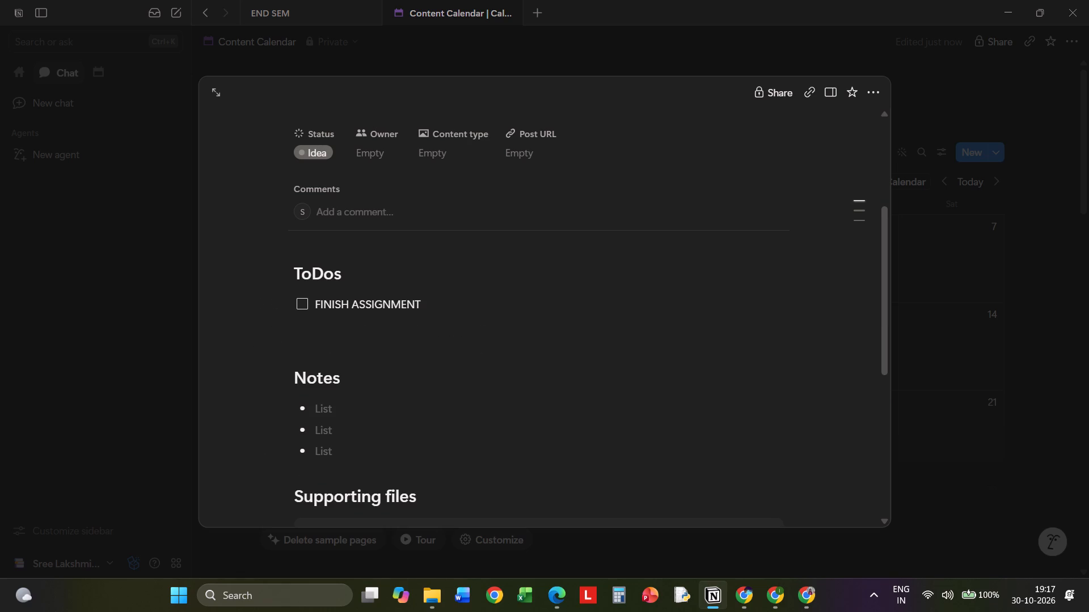
pyautogui.click(568, 64)
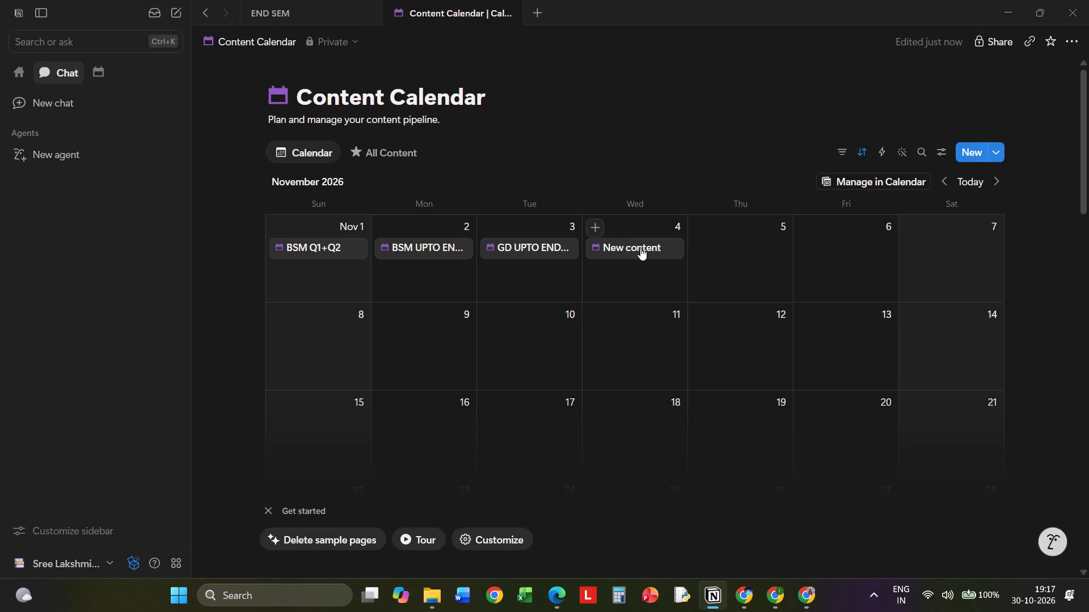
# Reopen the untitled 4 November entry, title it "GD" and close it.
pyautogui.click(639, 245)
pyautogui.scroll(3, 372, 300)
pyautogui.scroll(-1, 372, 300)
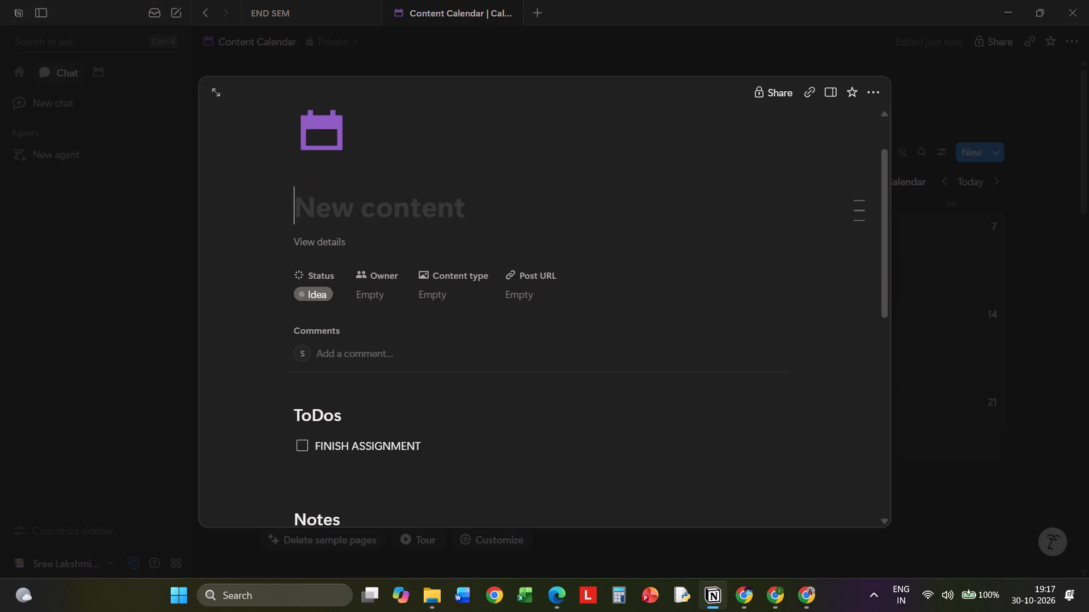
pyautogui.write('GD')
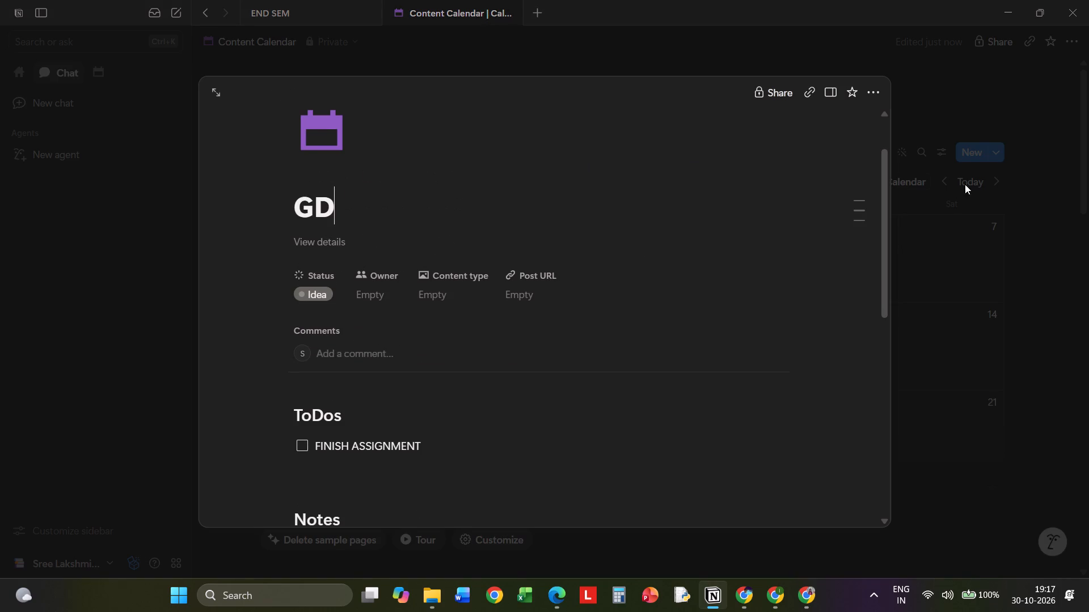
pyautogui.click(952, 155)
# Add a second calendar entry on 4 November titled "LAB EXAM".
pyautogui.click(596, 225)
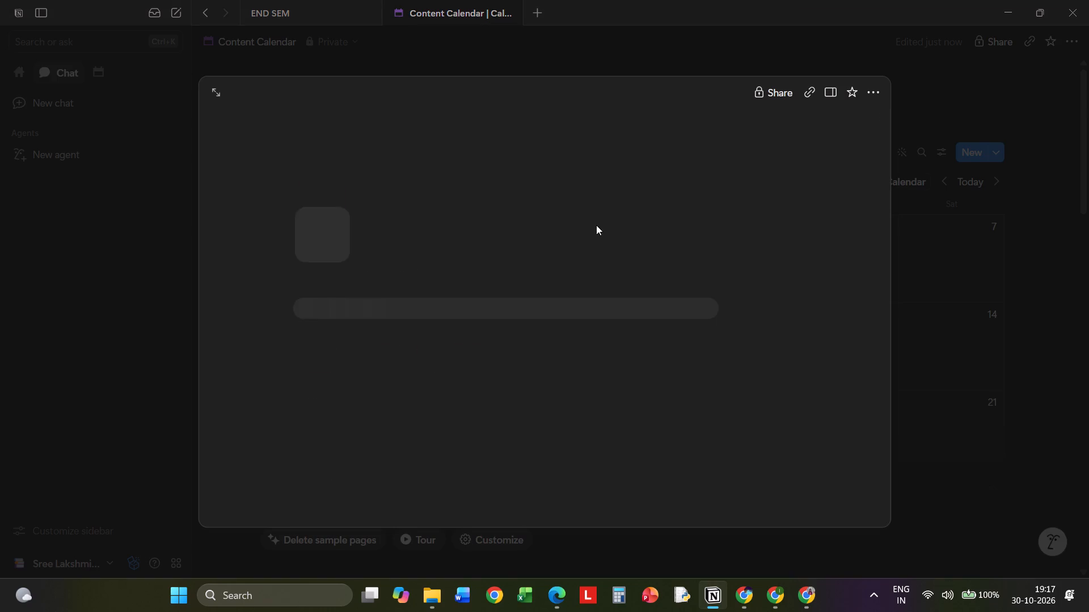
pyautogui.write('LAB EXAM')
# Delete the blank line above the to-dos, the placeholder sentence and the "Content overview" heading from the LAB EXAM entry.
pyautogui.scroll(-2, 394, 266)
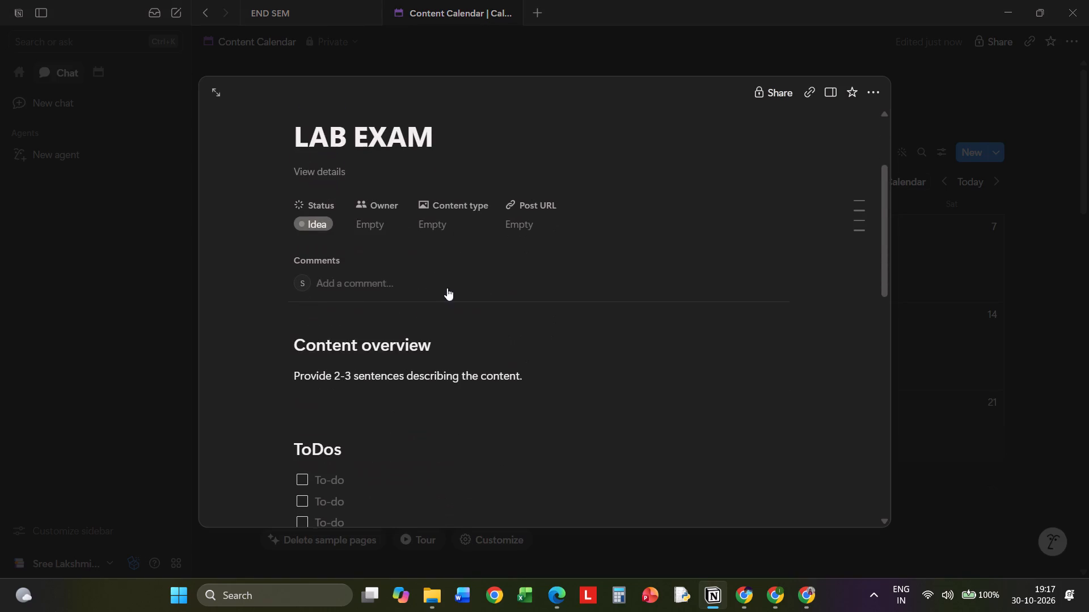
pyautogui.scroll(-2, 349, 400)
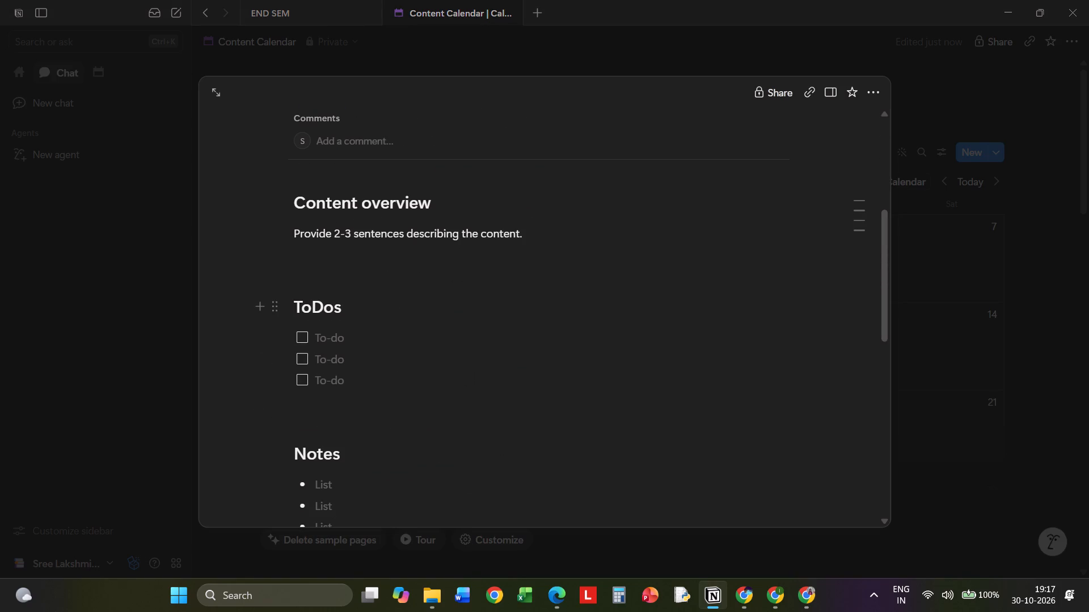
pyautogui.moveTo(309, 280); pyautogui.dragTo(301, 265)
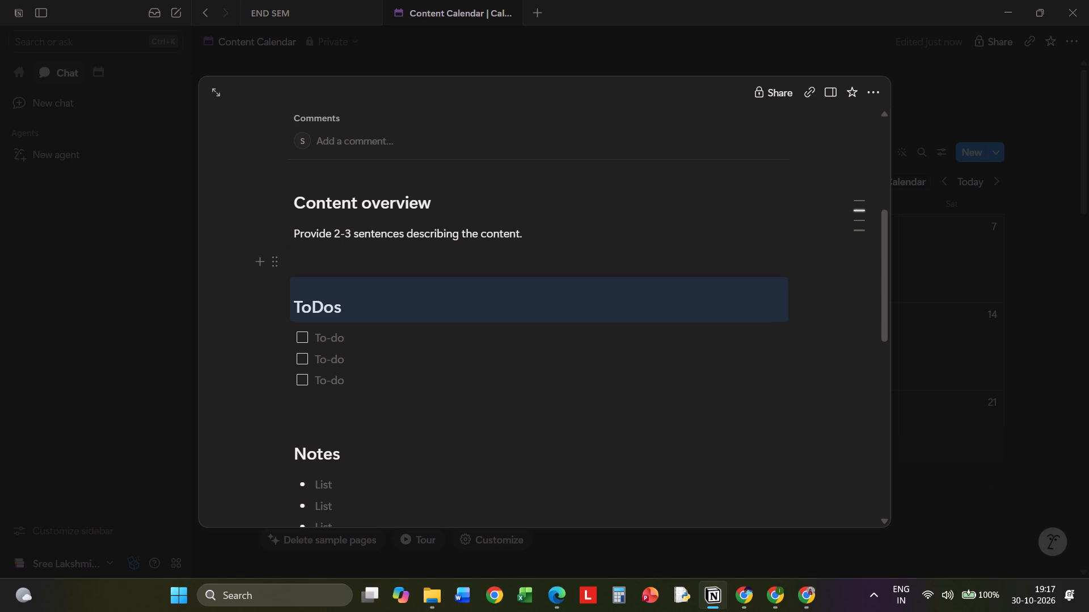
pyautogui.click(298, 275)
pyautogui.click(298, 270)
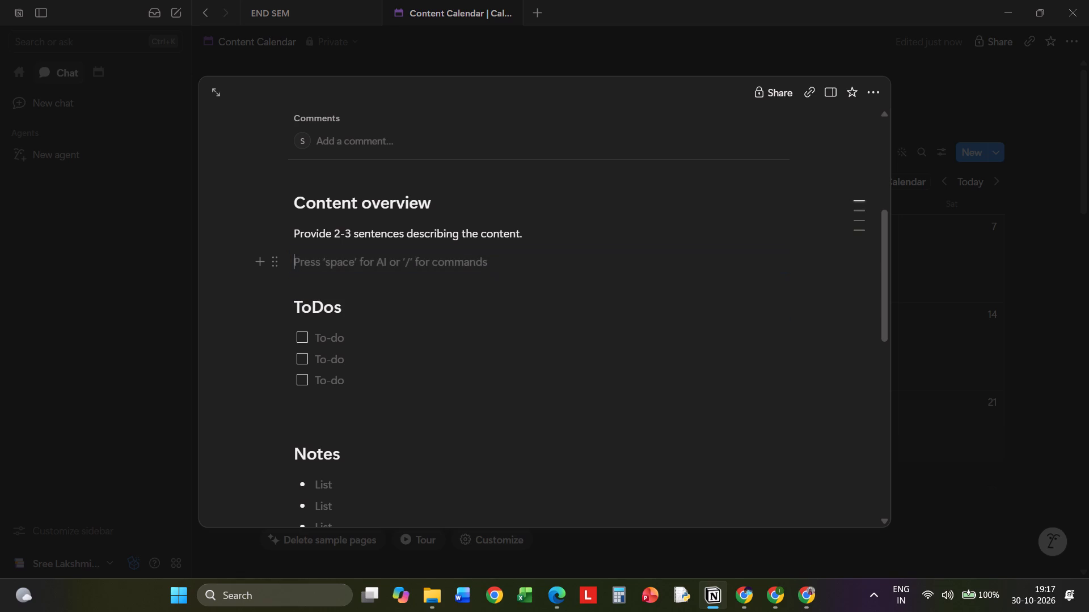
pyautogui.press('BackSpace')
pyautogui.press('BackSpace')
pyautogui.press('BackSpace')
pyautogui.press('BackSpace')
pyautogui.press('BackSpace')
pyautogui.press('BackSpace')
pyautogui.press('BackSpace')
pyautogui.press('BackSpace')
pyautogui.press('BackSpace')
pyautogui.press('BackSpace')
pyautogui.press('BackSpace')
pyautogui.press('BackSpace')
pyautogui.press('BackSpace')
pyautogui.press('BackSpace')
pyautogui.press('BackSpace')
pyautogui.press('BackSpace')
pyautogui.press('BackSpace')
pyautogui.press('BackSpace')
pyautogui.press('BackSpace')
pyautogui.press('BackSpace')
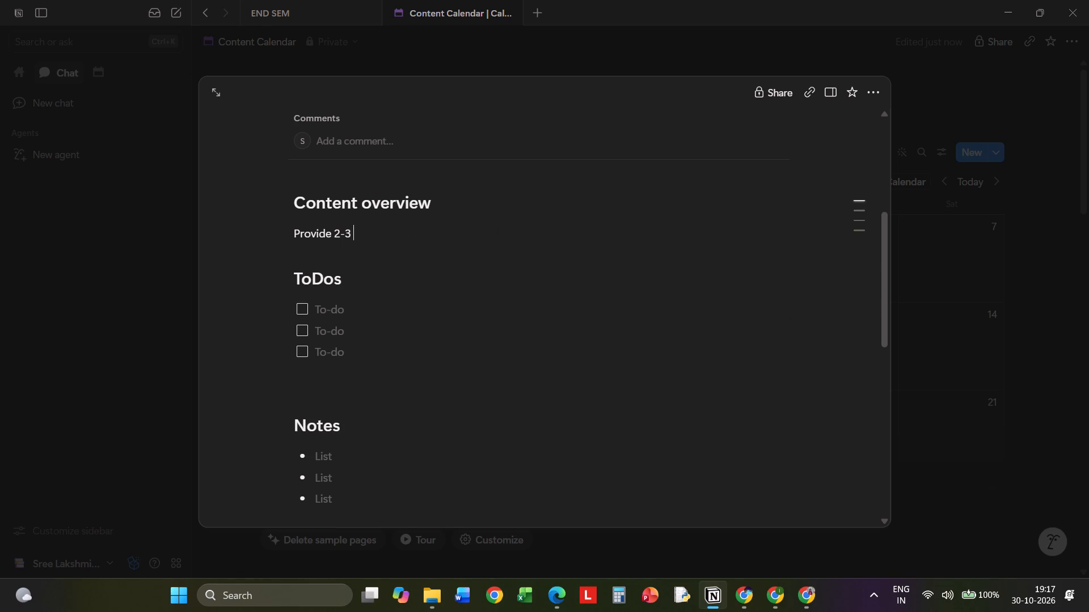
pyautogui.press('BackSpace')
pyautogui.press('BackSpace')
pyautogui.press('BackSpace')
pyautogui.press('BackSpace')
pyautogui.press('BackSpace')
pyautogui.press('BackSpace')
pyautogui.press('BackSpace')
pyautogui.press('BackSpace')
pyautogui.press('BackSpace')
pyautogui.press('BackSpace')
pyautogui.press('BackSpace')
pyautogui.press('BackSpace')
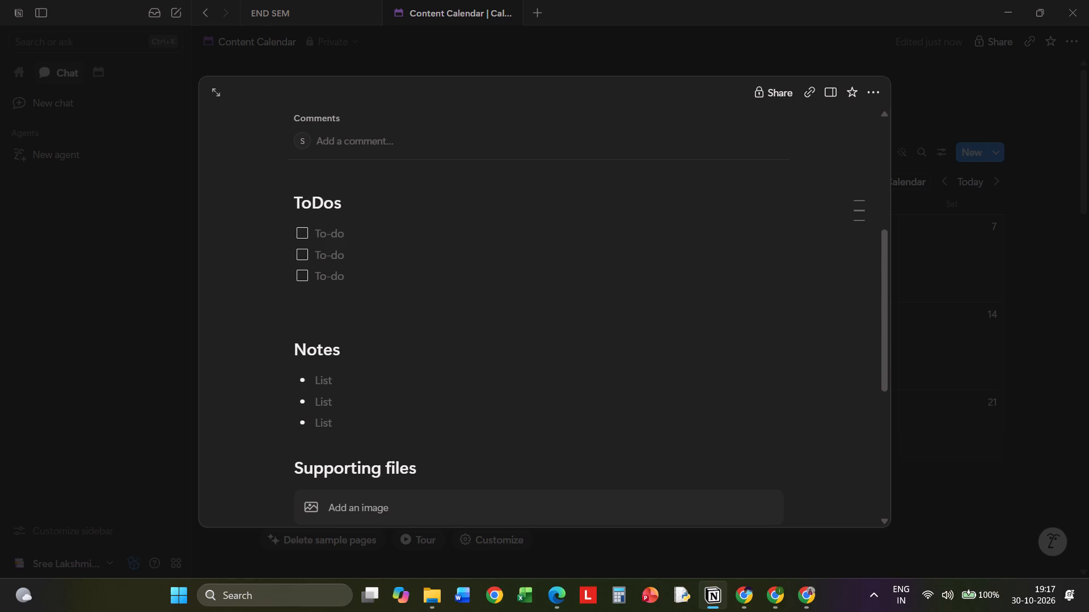
# Enter "NOTES" as the first to-do of the LAB EXAM entry and close it.
pyautogui.click(334, 236)
pyautogui.write('NOTES')
pyautogui.click(912, 109)
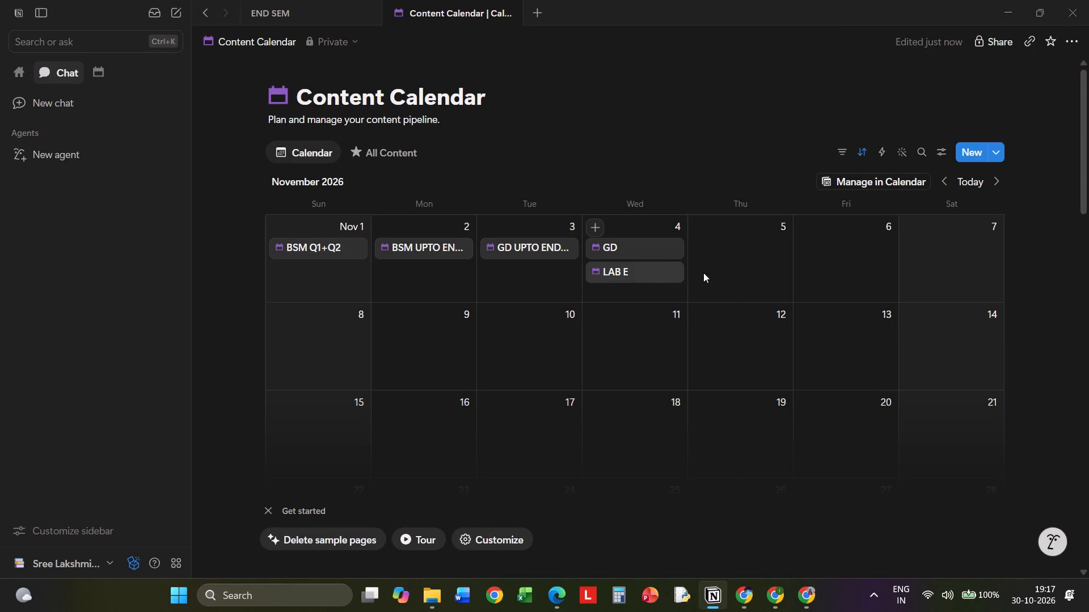
# Add a calendar entry on 5 November titled "LAB EXAM" with "NOTES" as its first to-do, and close it.
pyautogui.click(700, 227)
pyautogui.write('LAB EXAM')
pyautogui.scroll(-2, 483, 301)
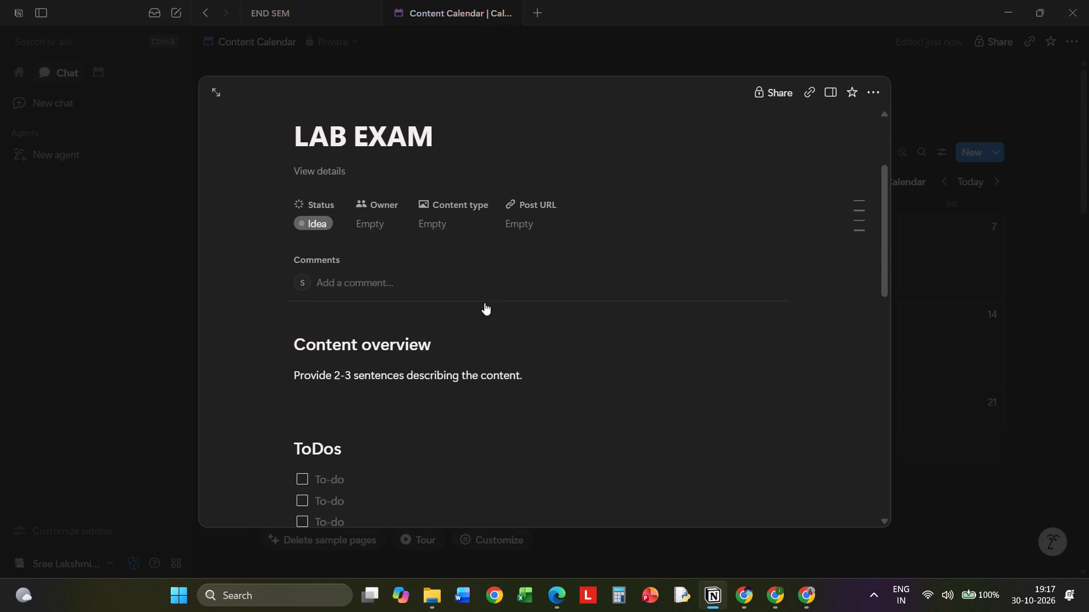
pyautogui.click(338, 483)
pyautogui.press('n')
pyautogui.write('OTES')
pyautogui.click(919, 130)
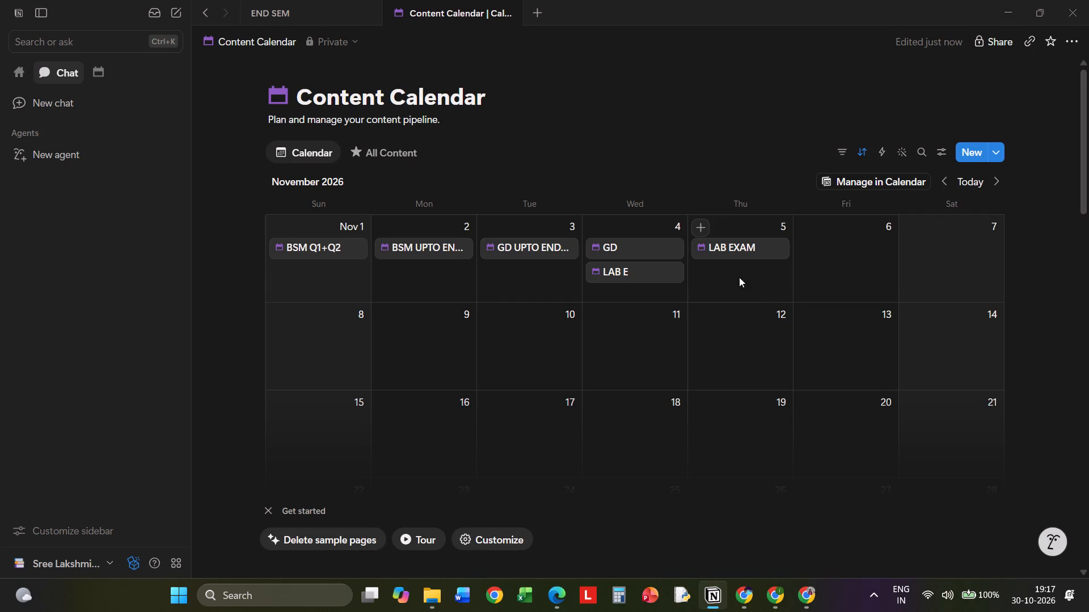
# Add a second calendar entry on 5 November titled "GD".
pyautogui.click(700, 226)
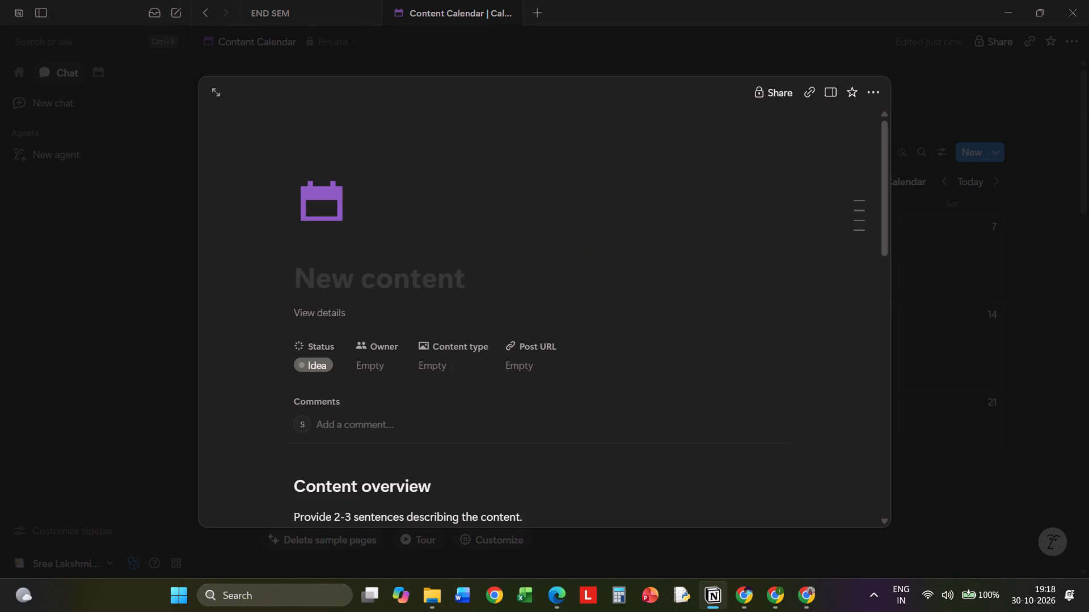
pyautogui.write('GD')
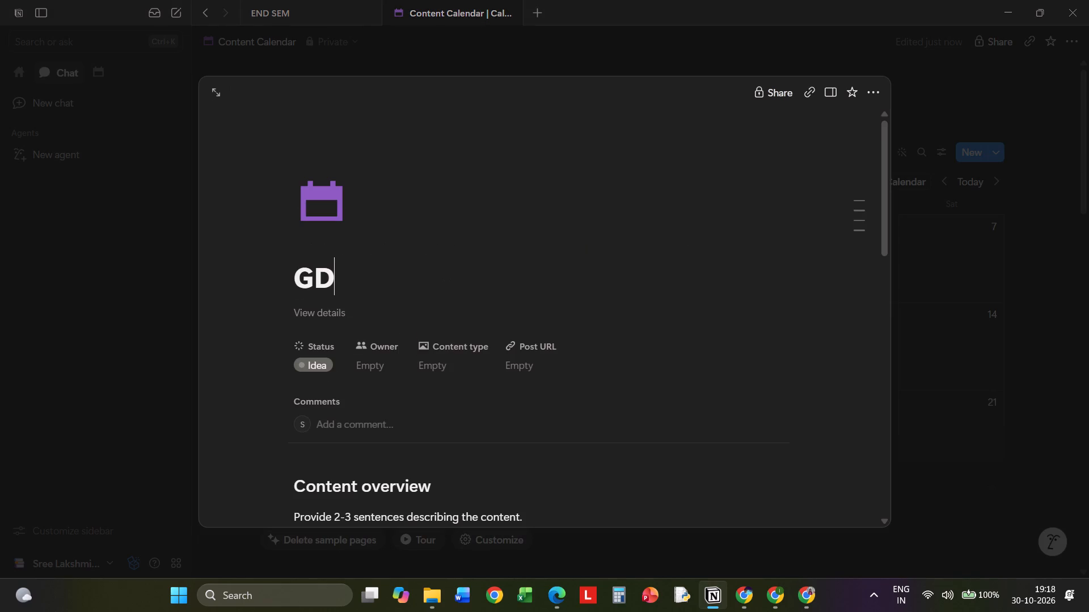
# Enter "TUTORIALS" and "QUESTIONS" as the first two to-dos of the 5 November GD entry and close it.
pyautogui.scroll(-3, 471, 325)
pyautogui.click(341, 410)
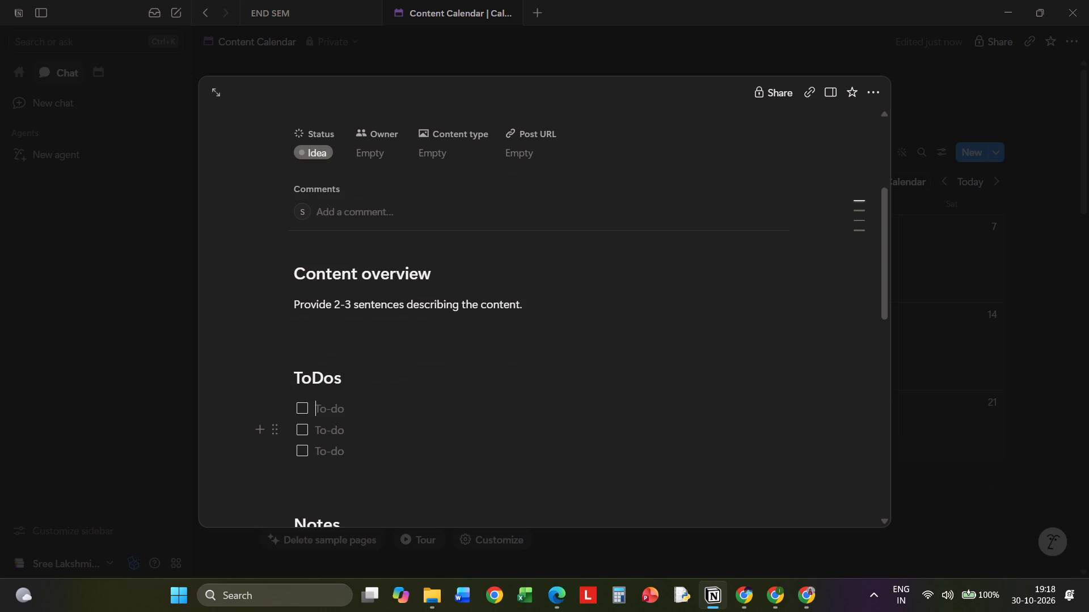
pyautogui.press('t')
pyautogui.press('u')
pyautogui.press('t')
pyautogui.press('p')
pyautogui.press('BackSpace')
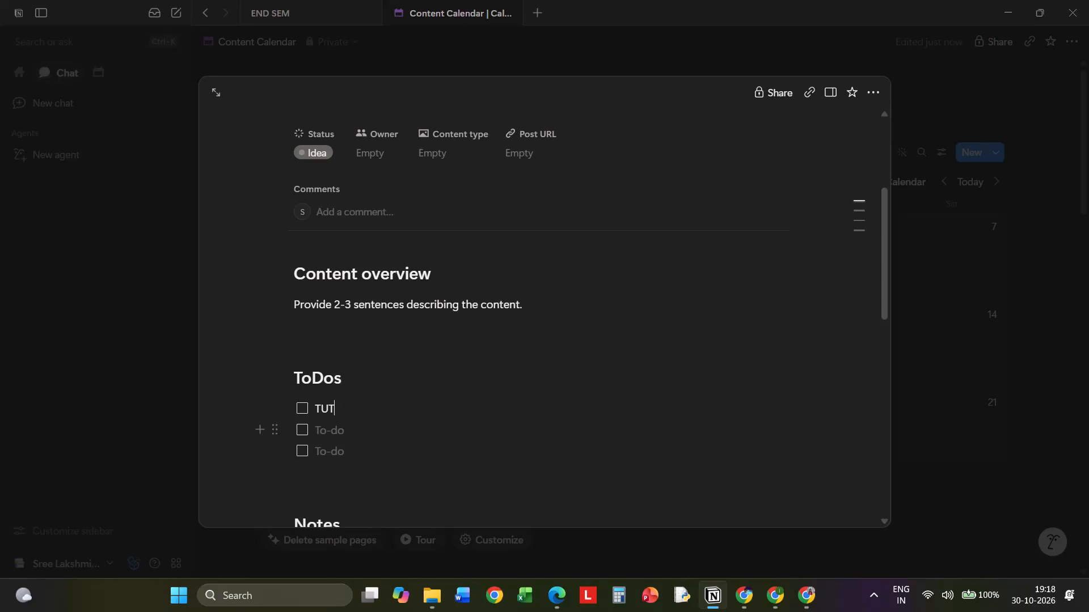
pyautogui.write('ORI')
pyautogui.write('ALS')
pyautogui.press('Return')
pyautogui.write('QUESTIONS')
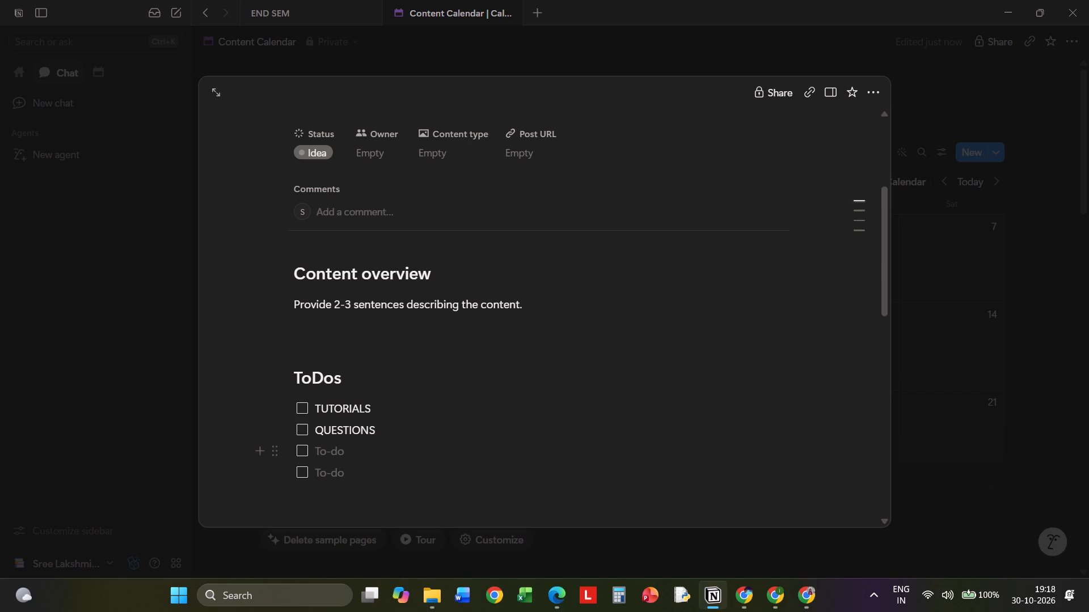
pyautogui.scroll(5, 516, 457)
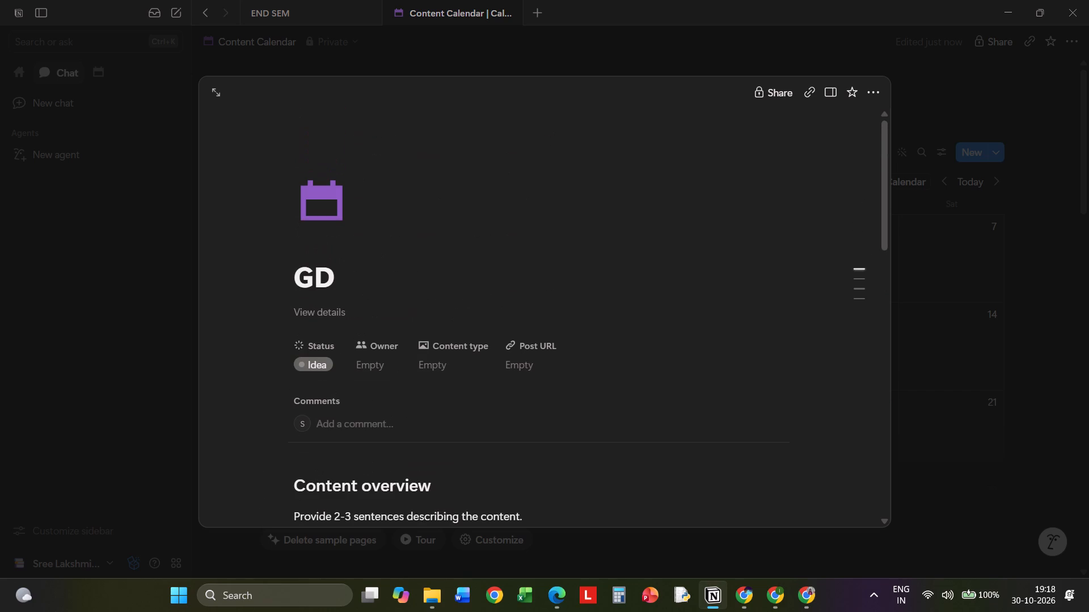
pyautogui.scroll(-7, 521, 457)
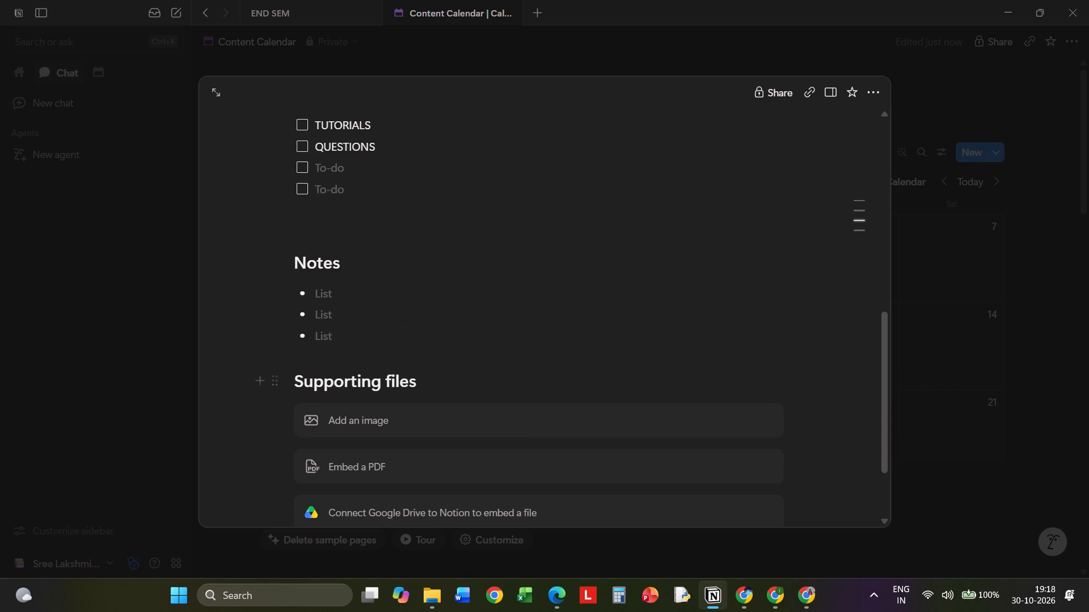
pyautogui.scroll(3, 430, 370)
pyautogui.click(150, 283)
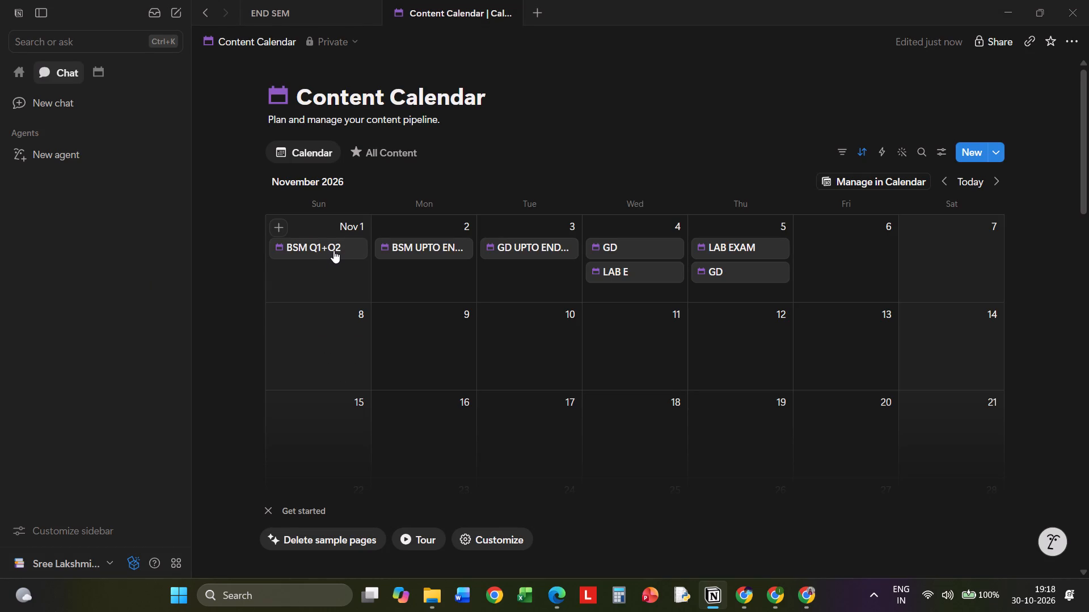
# In the All Content view, move the sample entries "Opinion piece", "Product launch" and "Blog post" to the trash.
pyautogui.click(362, 156)
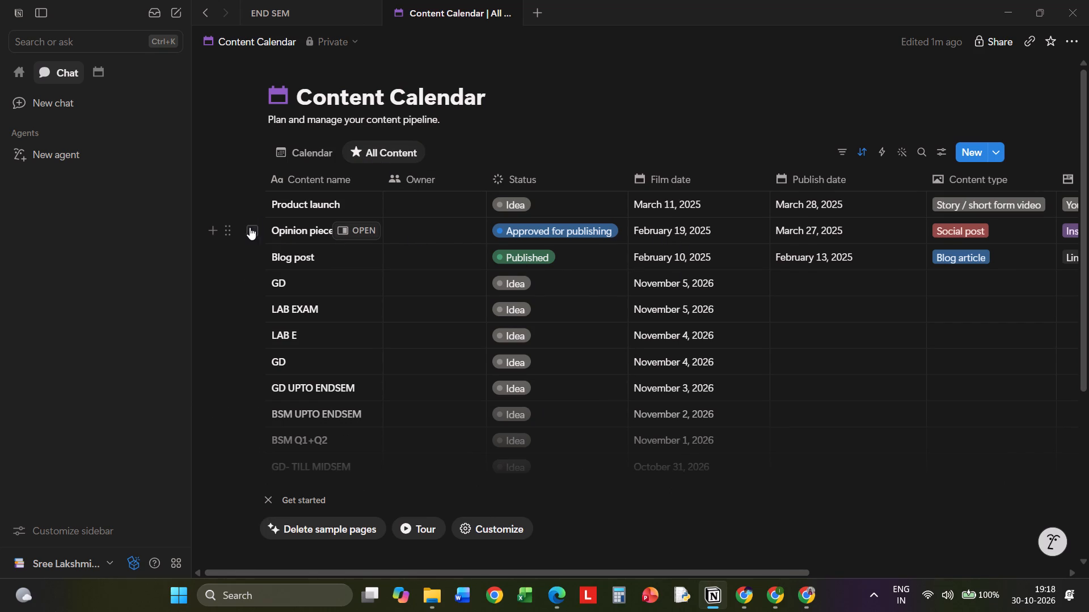
pyautogui.rightClick(223, 234)
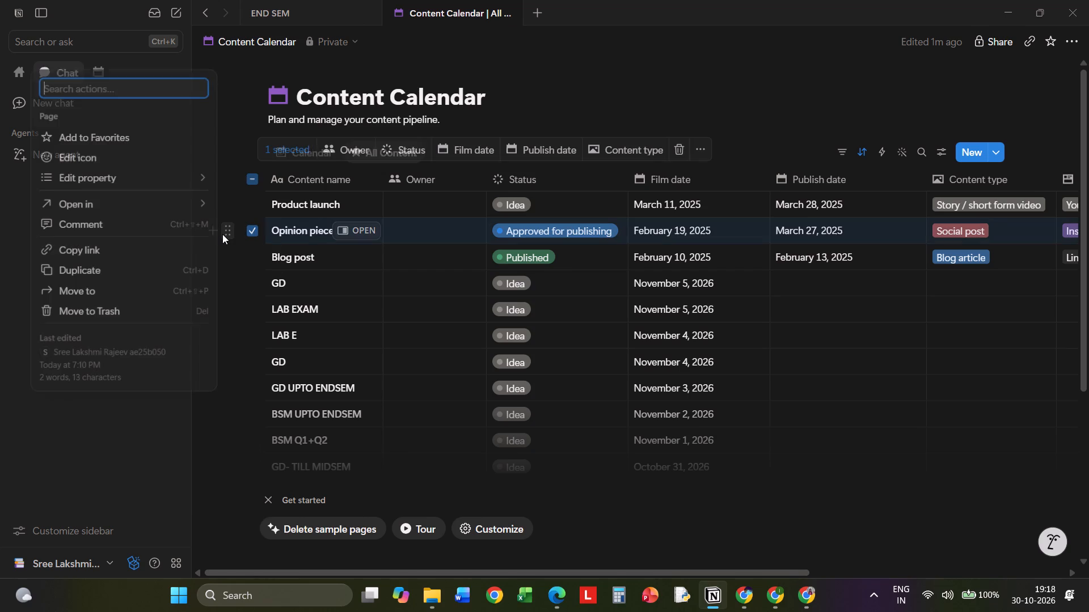
pyautogui.click(163, 316)
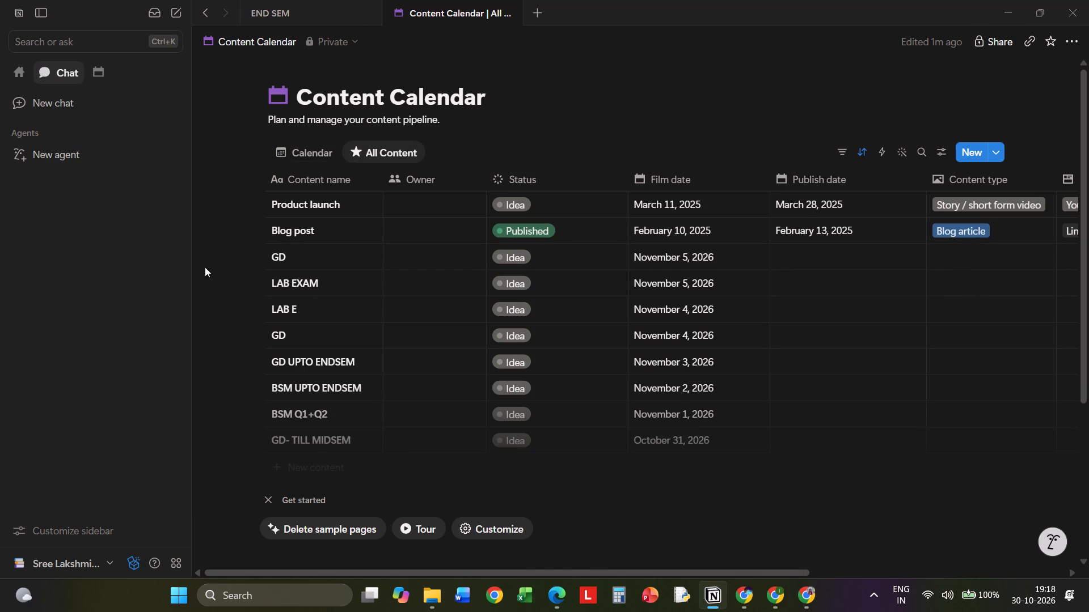
pyautogui.rightClick(231, 201)
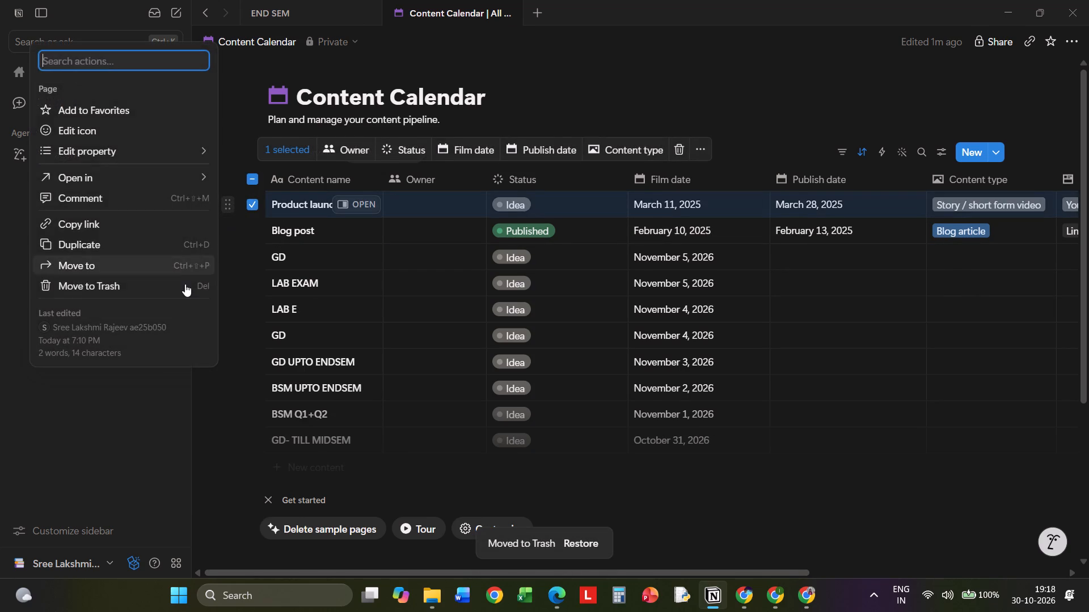
pyautogui.click(184, 286)
pyautogui.rightClick(226, 203)
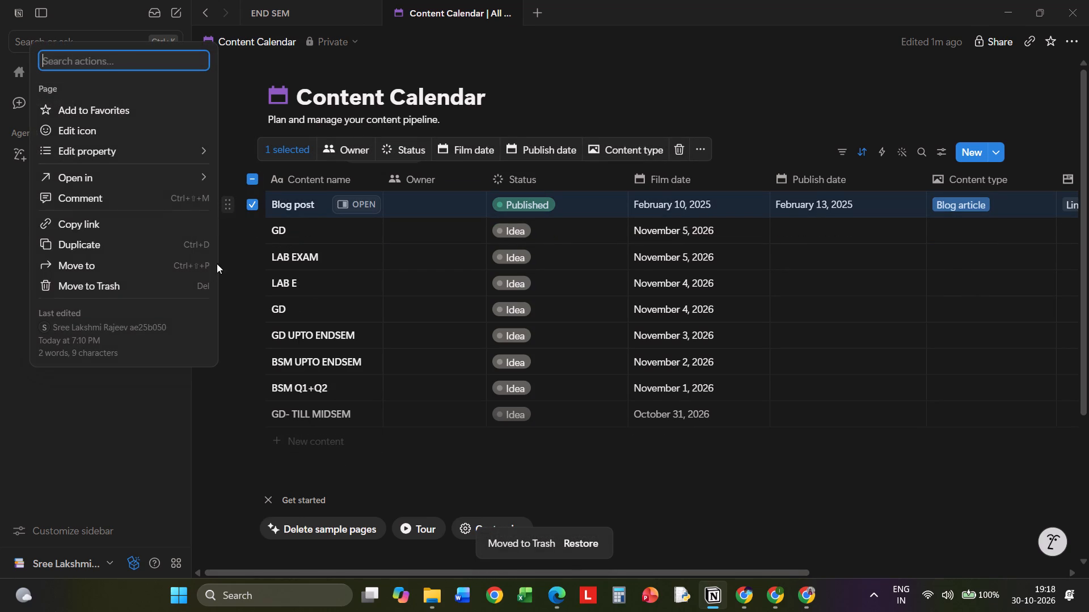
pyautogui.click(162, 296)
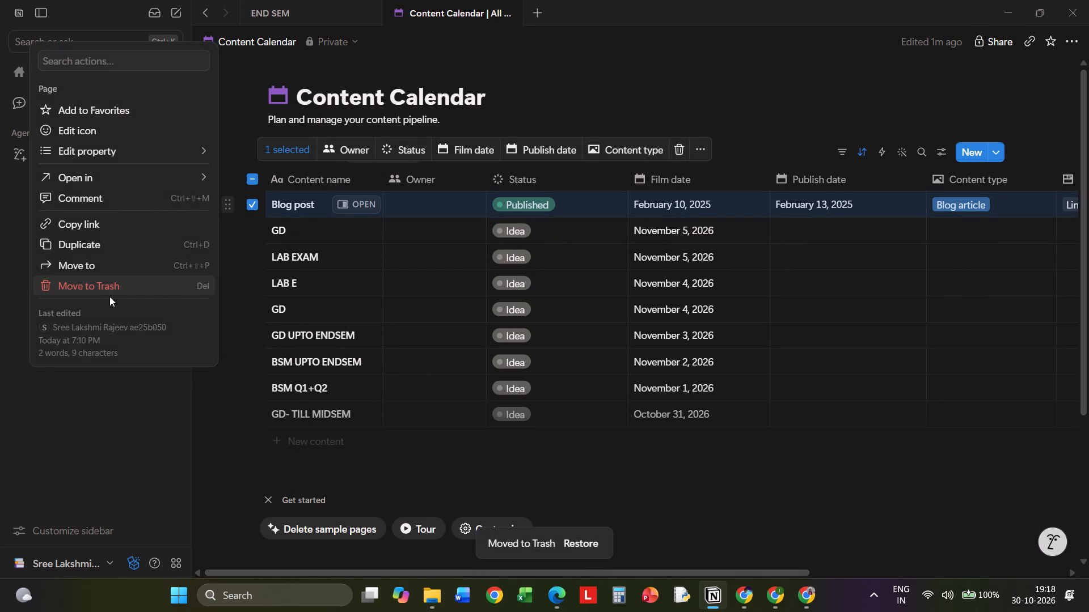
pyautogui.click(89, 284)
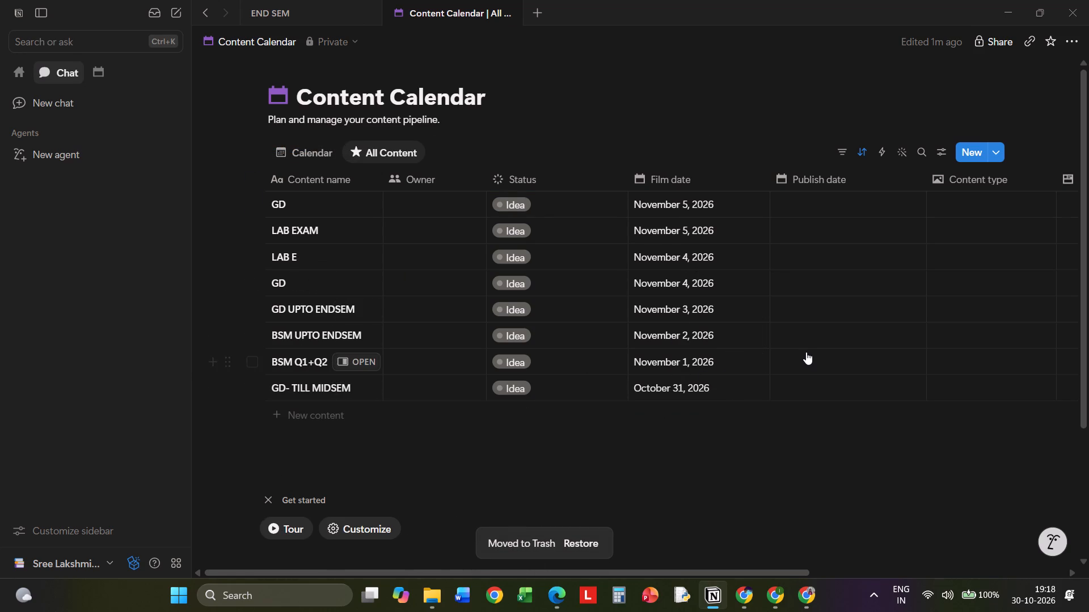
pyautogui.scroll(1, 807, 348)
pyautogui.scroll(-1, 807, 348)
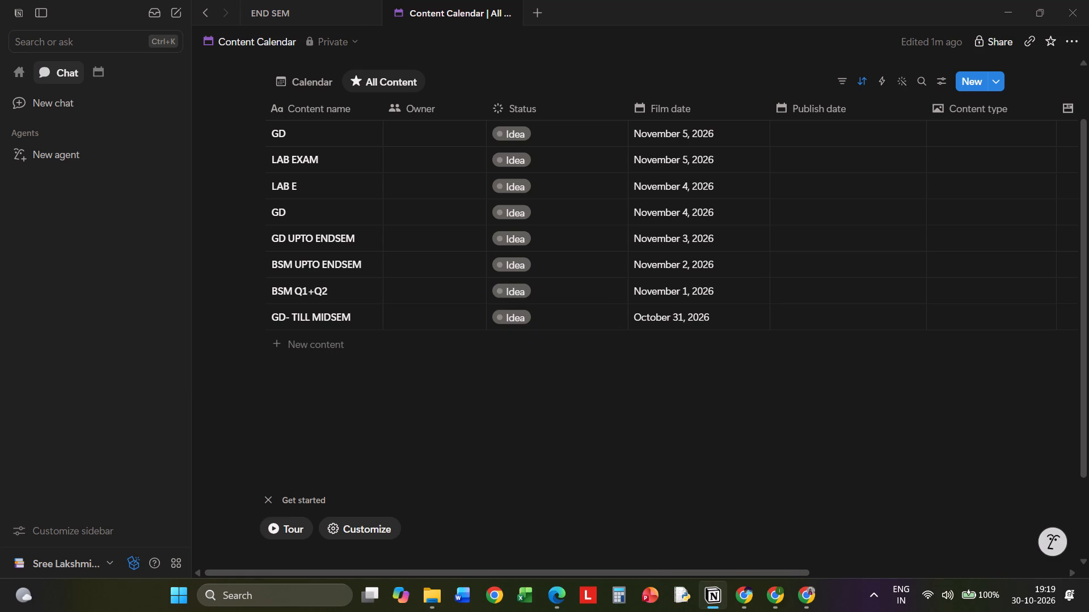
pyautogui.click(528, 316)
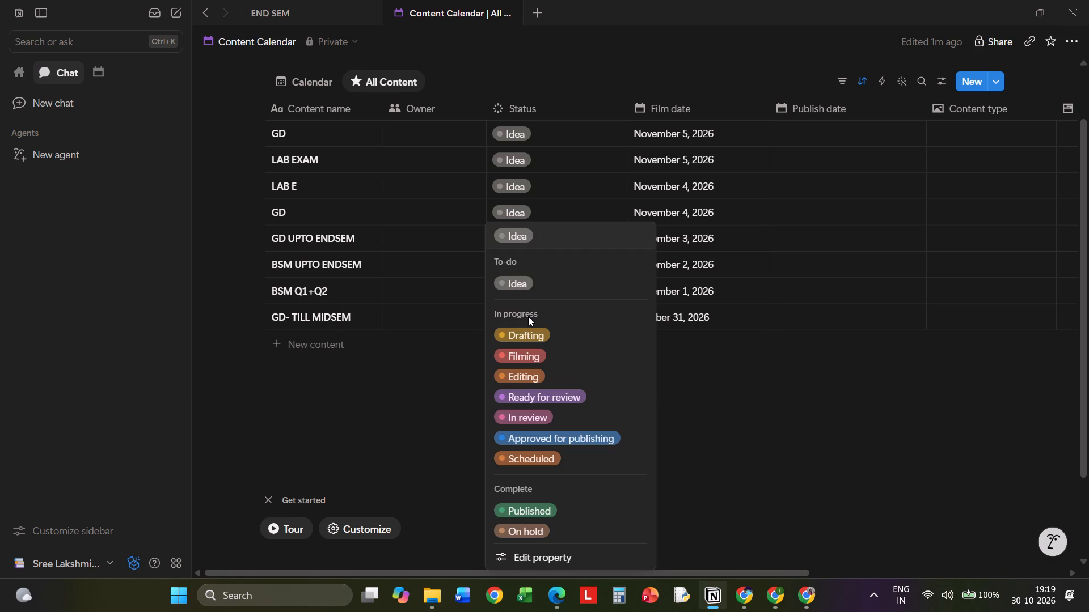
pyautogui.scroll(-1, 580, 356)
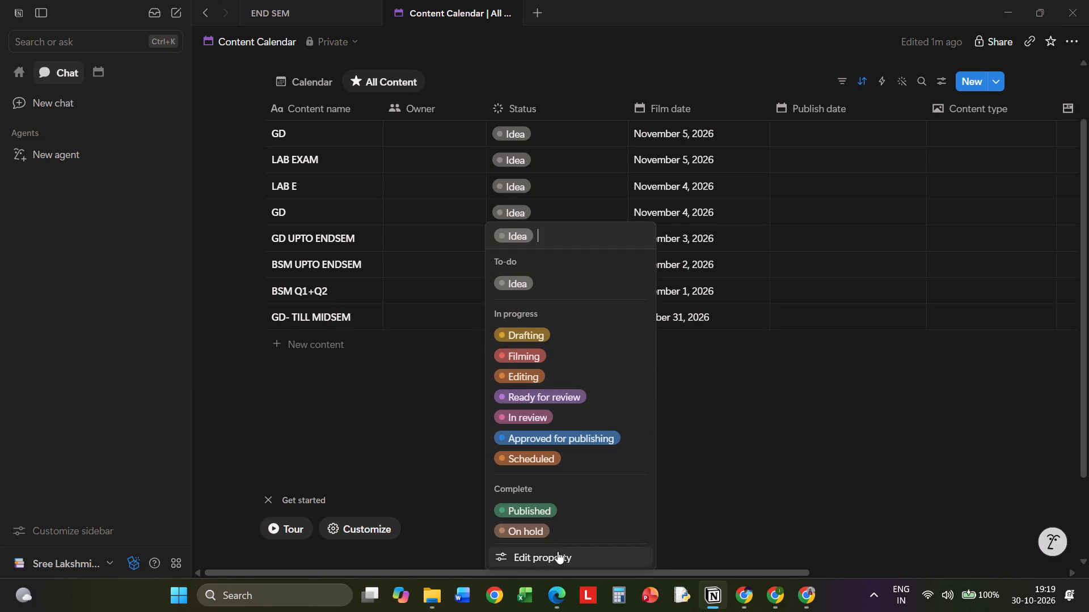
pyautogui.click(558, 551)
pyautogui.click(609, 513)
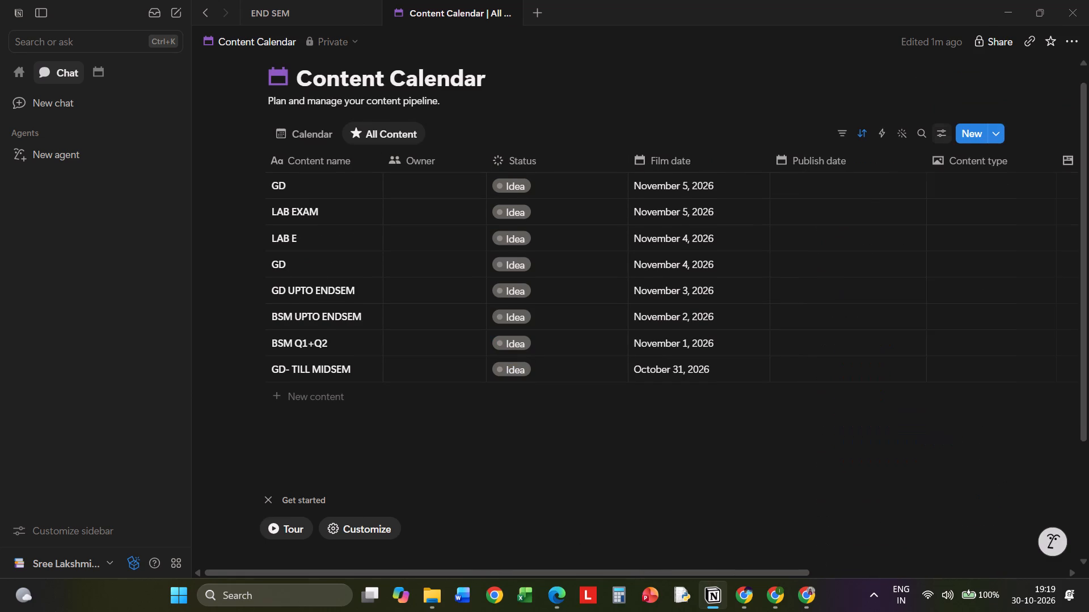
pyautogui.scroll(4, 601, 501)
# Return to the Calendar view of the content calendar.
pyautogui.click(295, 154)
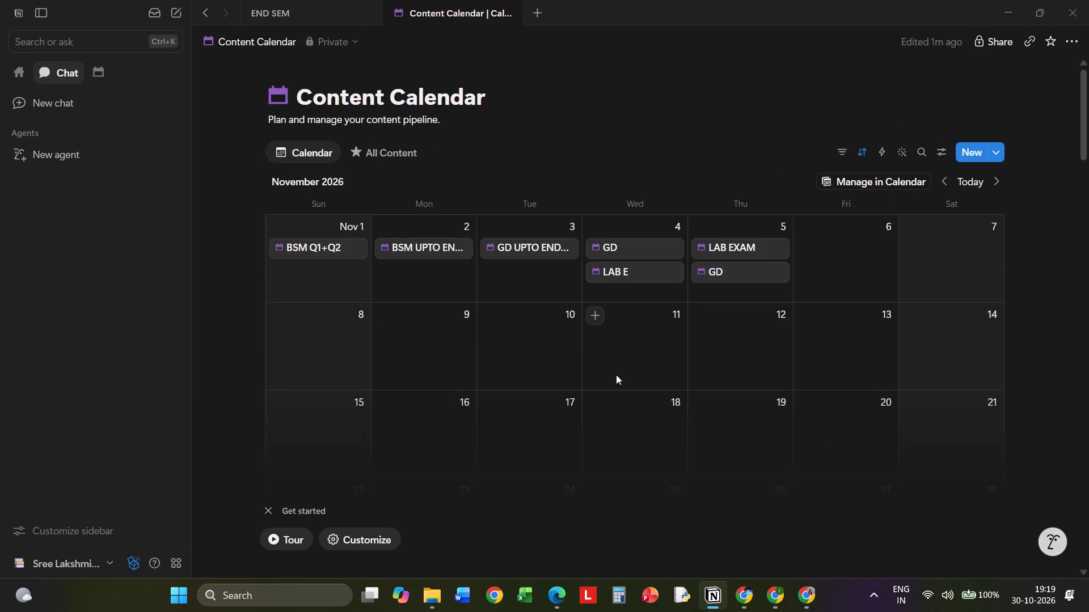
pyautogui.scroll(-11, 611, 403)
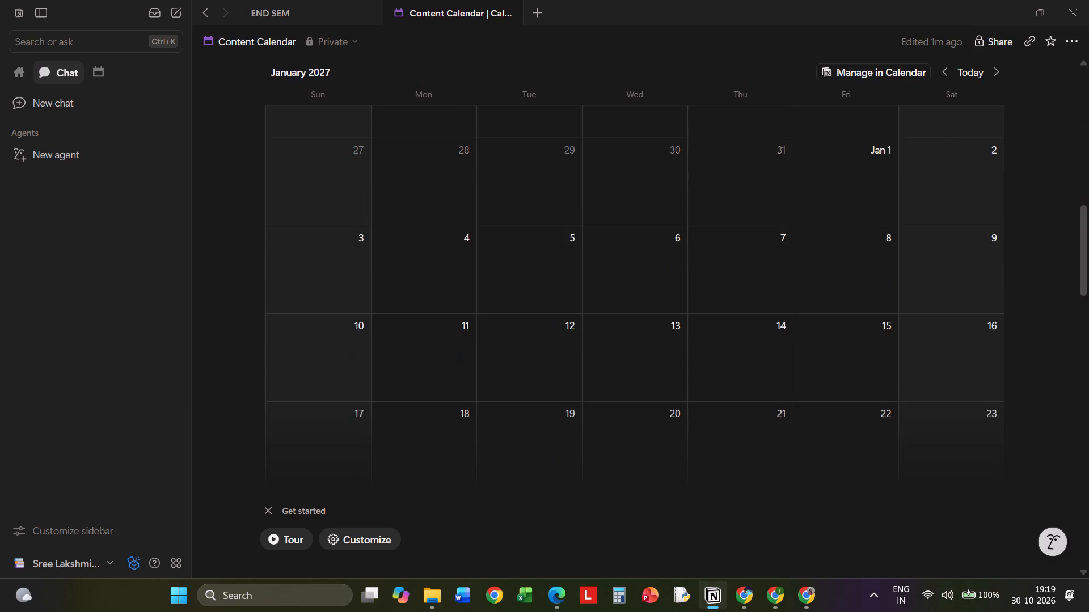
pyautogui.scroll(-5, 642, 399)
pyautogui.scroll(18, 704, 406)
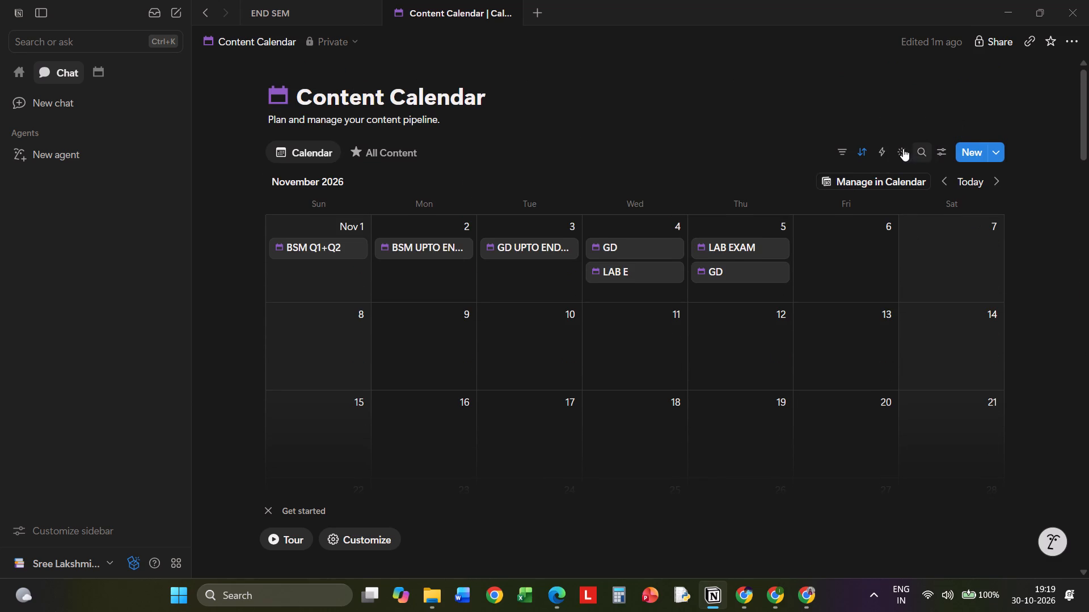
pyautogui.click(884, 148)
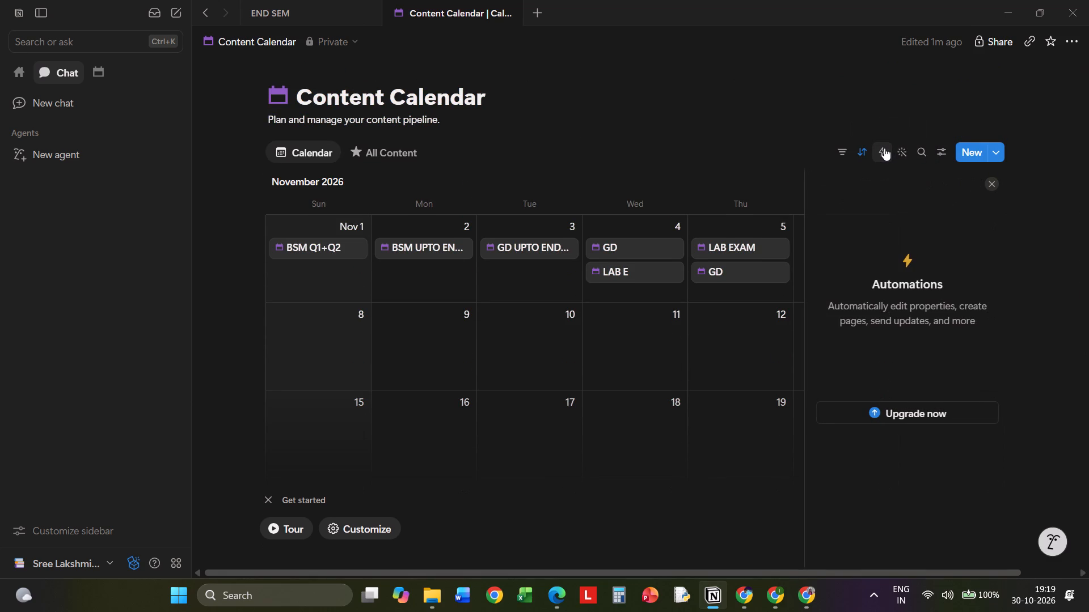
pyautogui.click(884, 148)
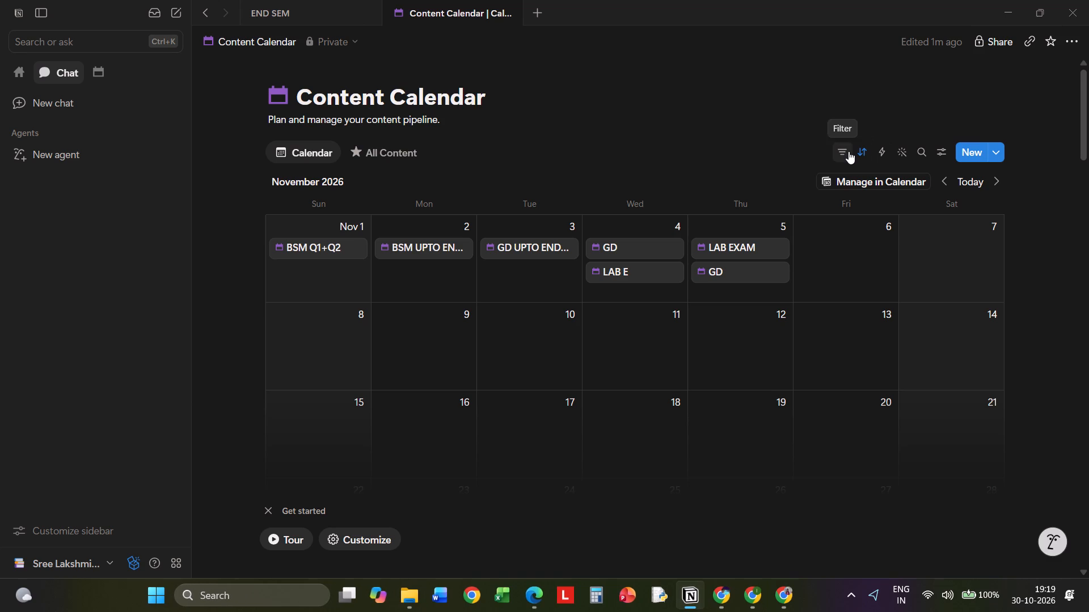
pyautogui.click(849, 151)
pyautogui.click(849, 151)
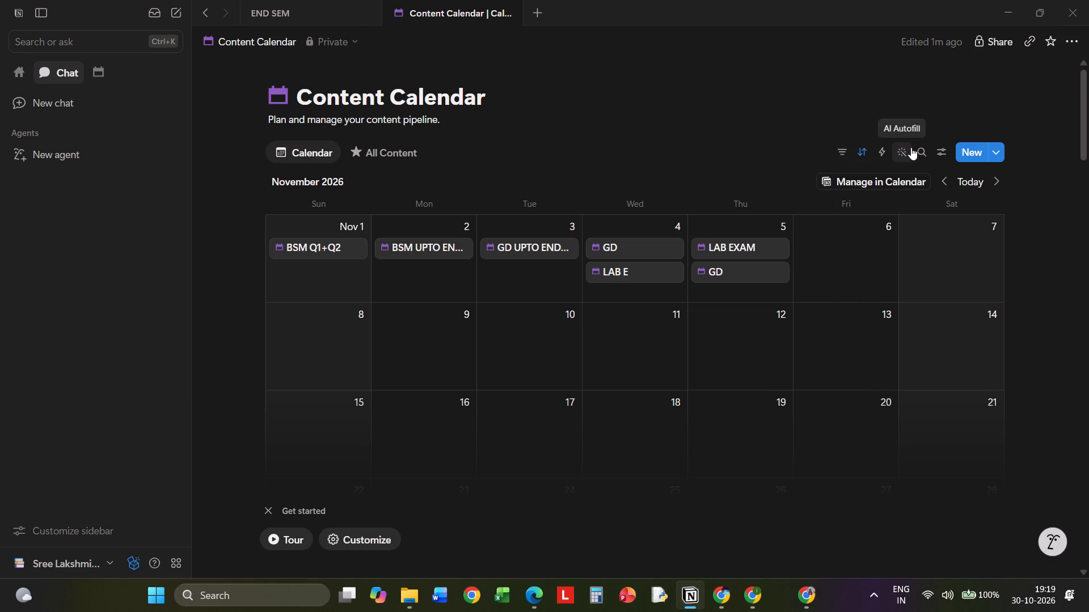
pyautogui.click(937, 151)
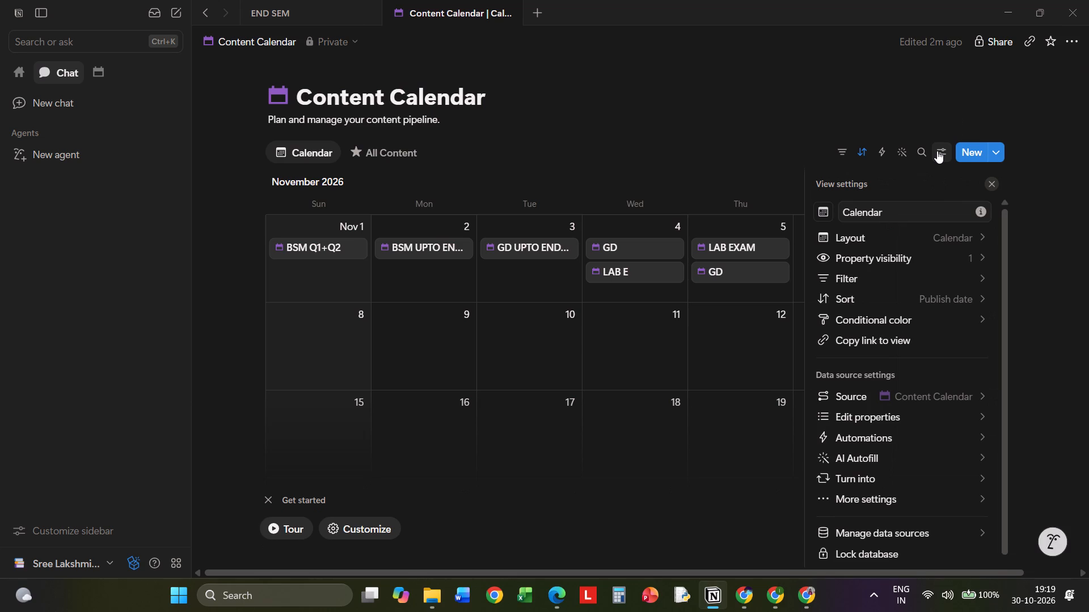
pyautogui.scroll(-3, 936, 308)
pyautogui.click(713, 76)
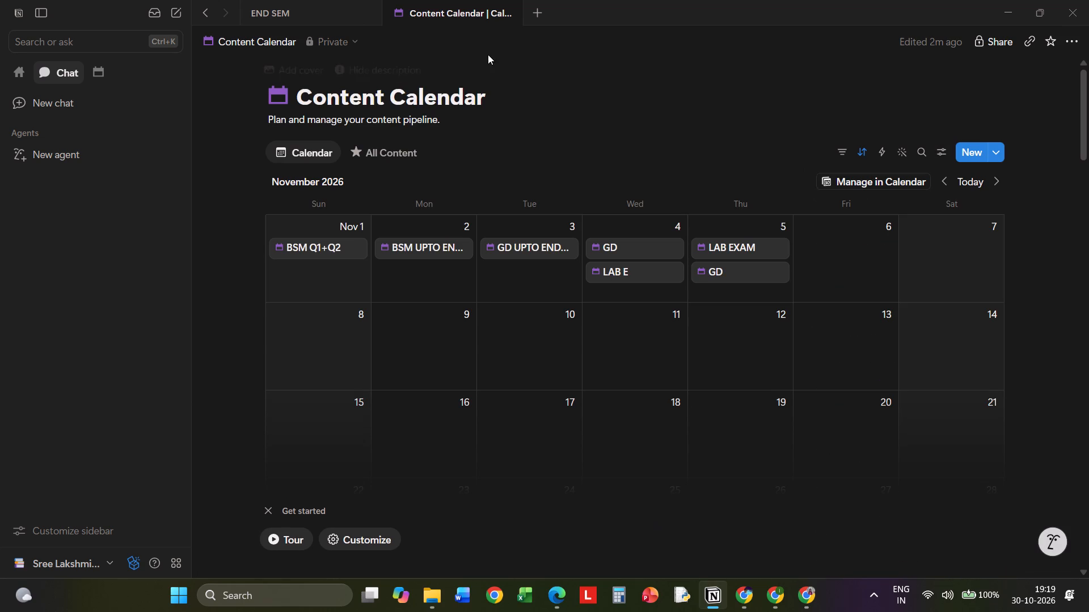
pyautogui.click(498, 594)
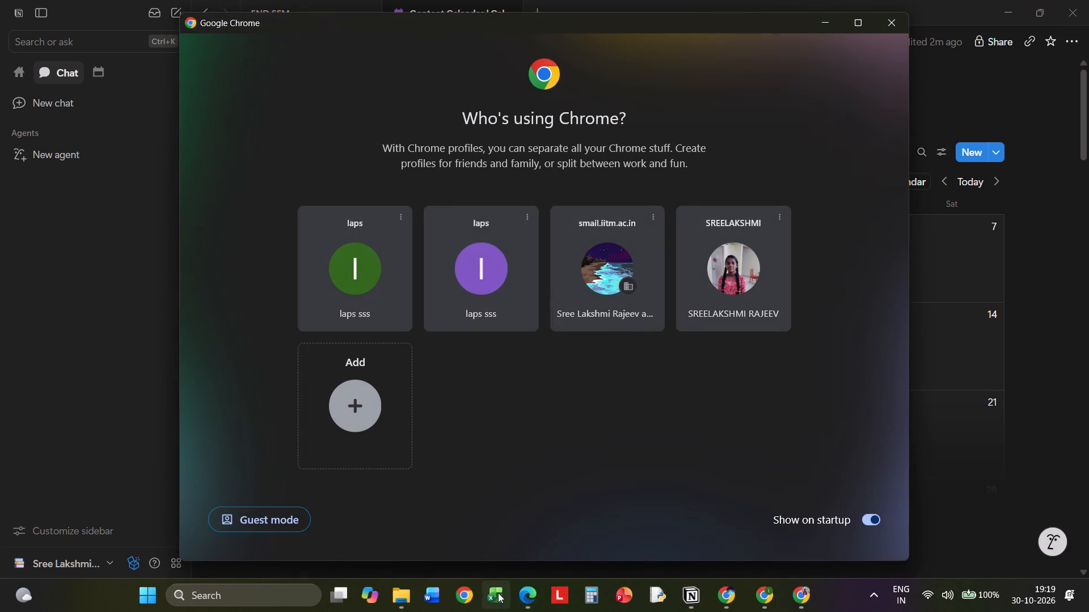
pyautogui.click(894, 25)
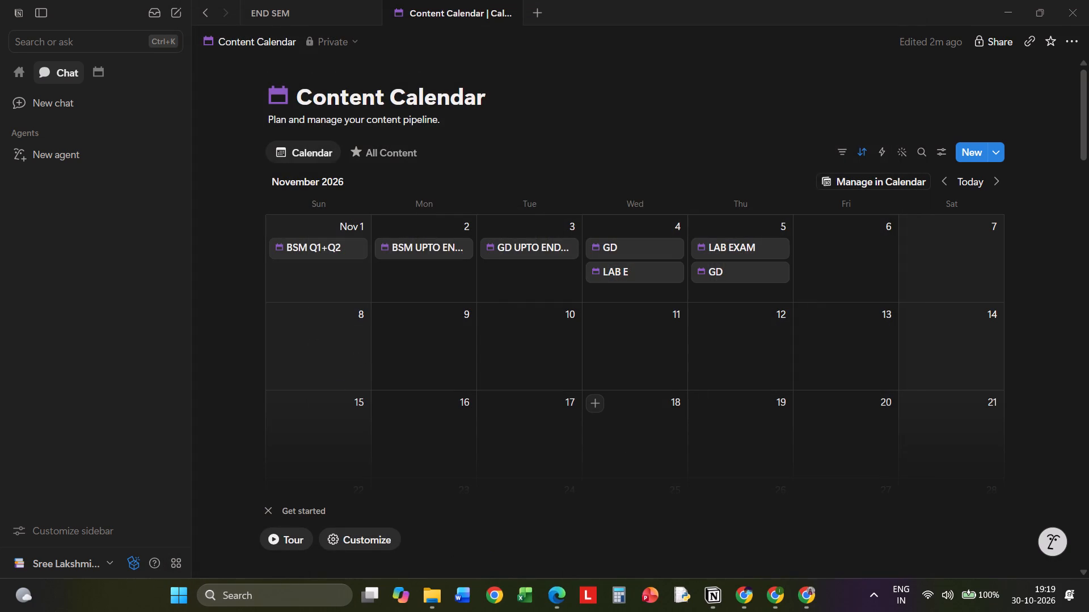
# Find and open the Notion Calendar app.
pyautogui.click(314, 600)
pyautogui.press('c')
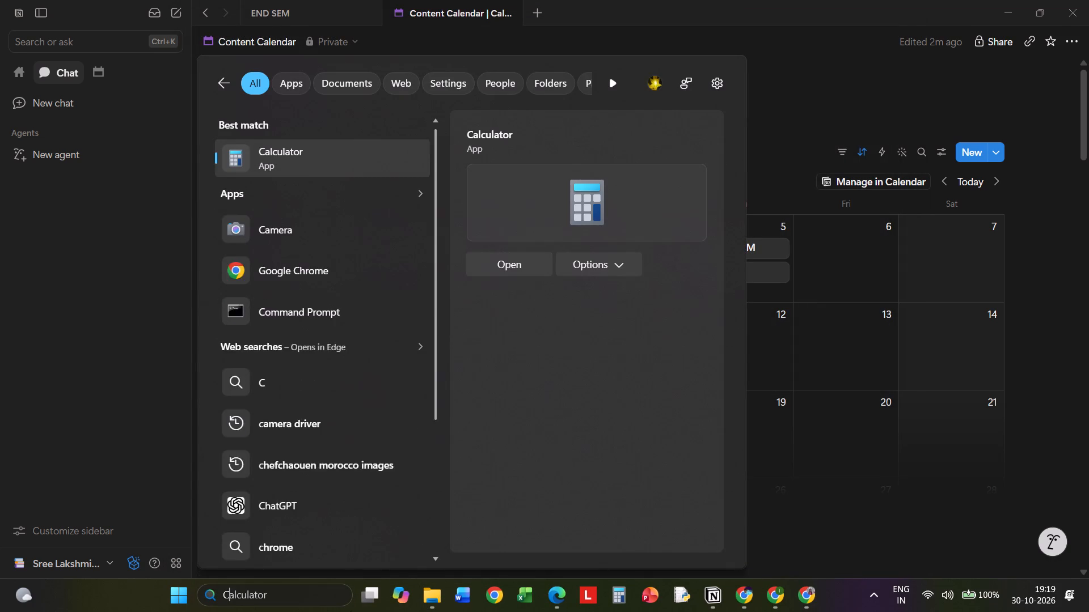
pyautogui.press('a')
pyautogui.press('l')
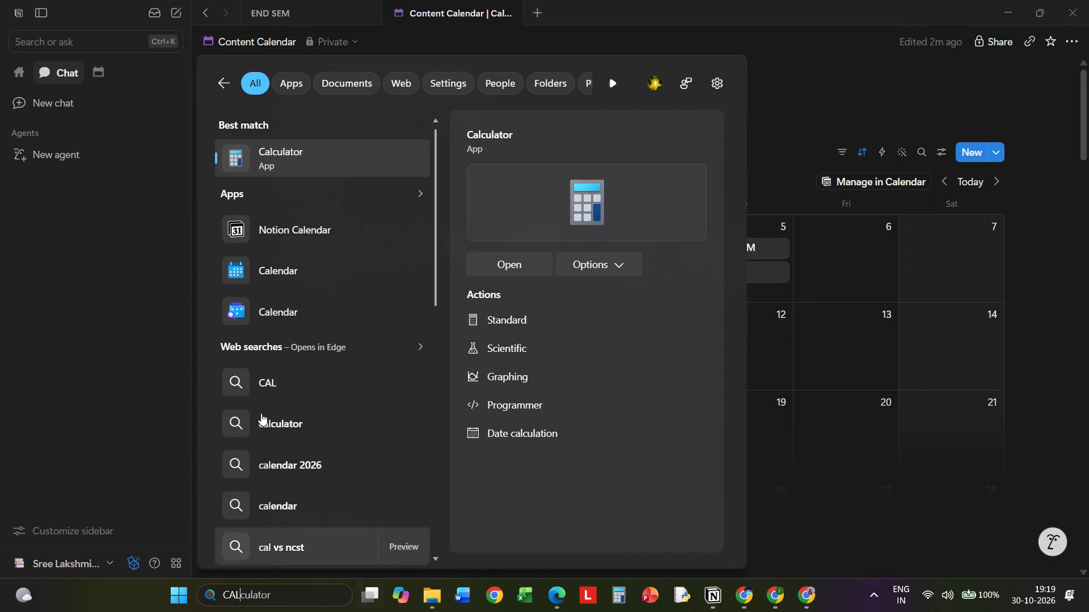
pyautogui.click(263, 242)
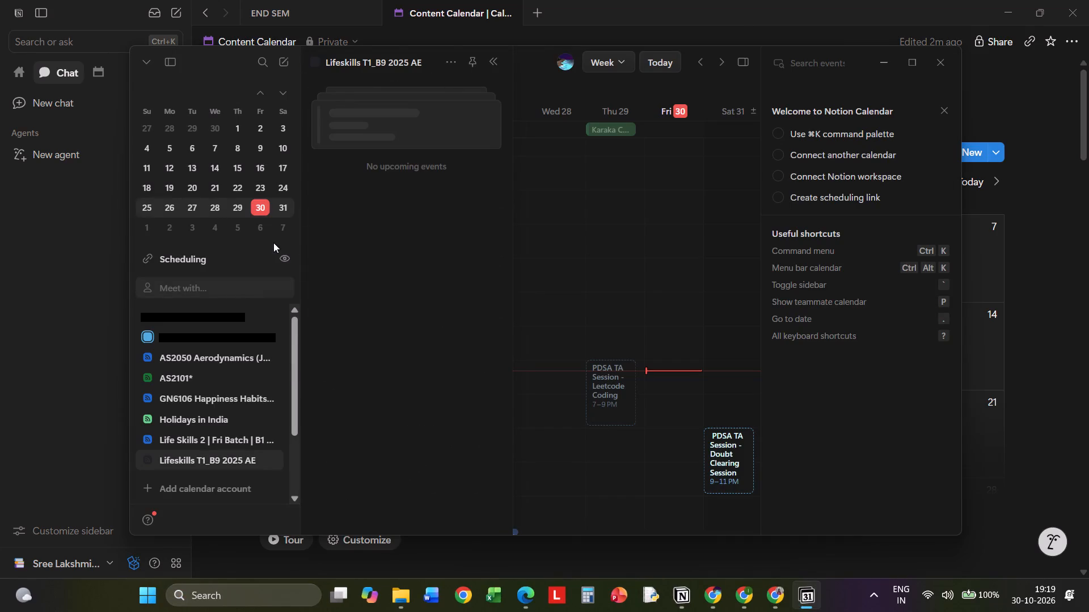
# Remove the "Lifeskills T1_B9 2025 AE" and "Life Skills 2 | Fri Batch" calendars from the calendar list.
pyautogui.scroll(2, 412, 297)
pyautogui.scroll(-1, 252, 359)
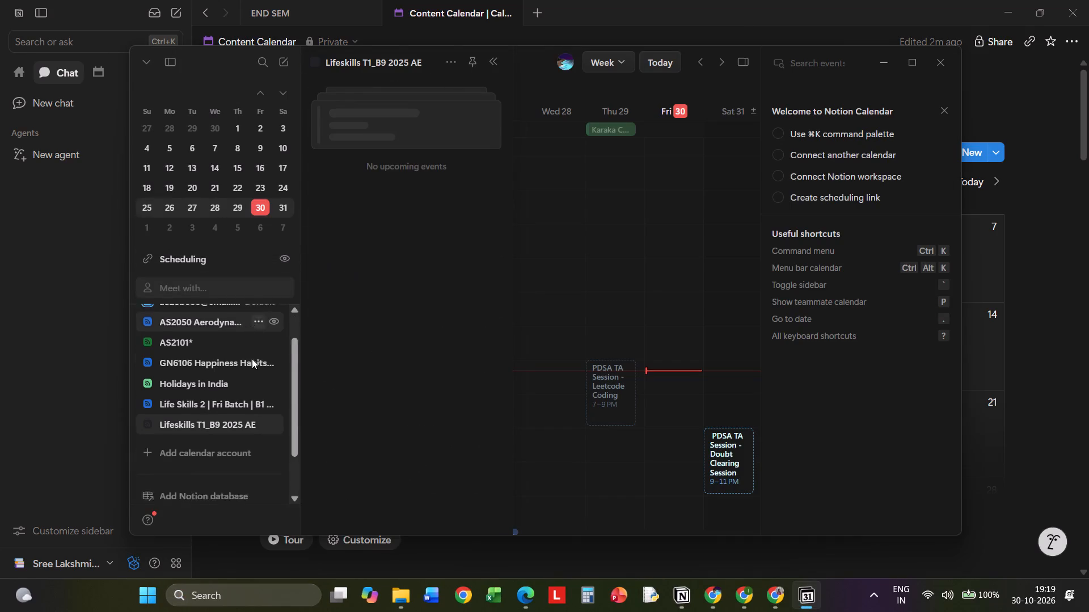
pyautogui.click(251, 386)
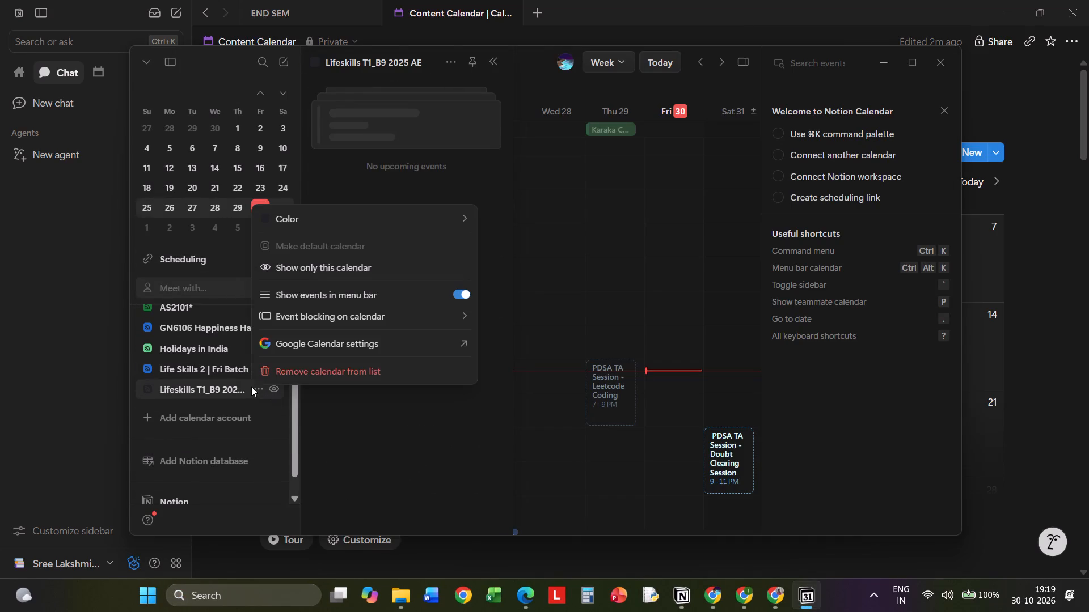
pyautogui.click(268, 377)
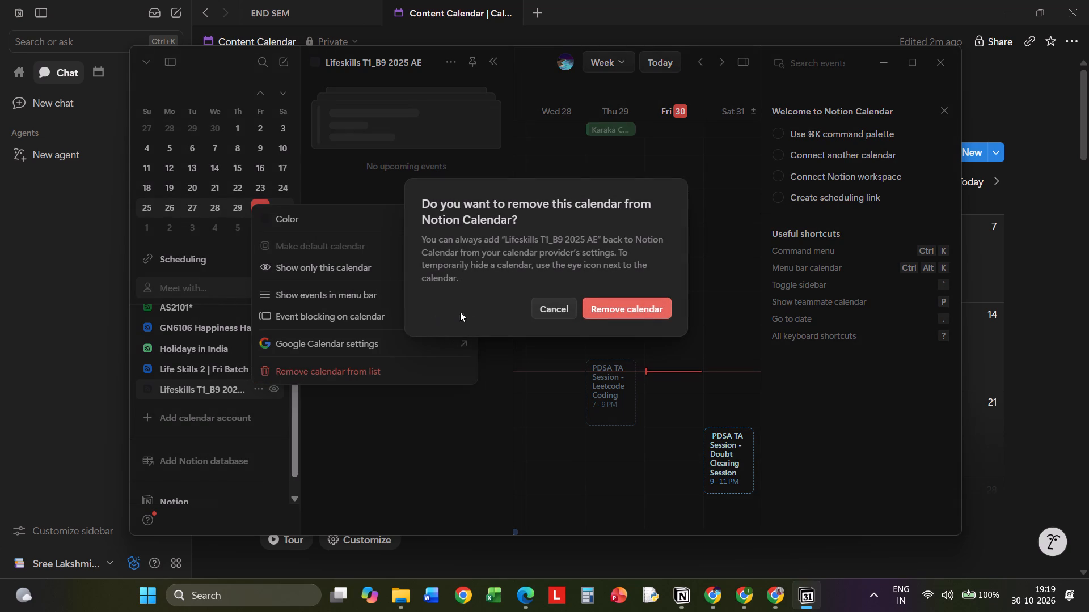
pyautogui.click(619, 308)
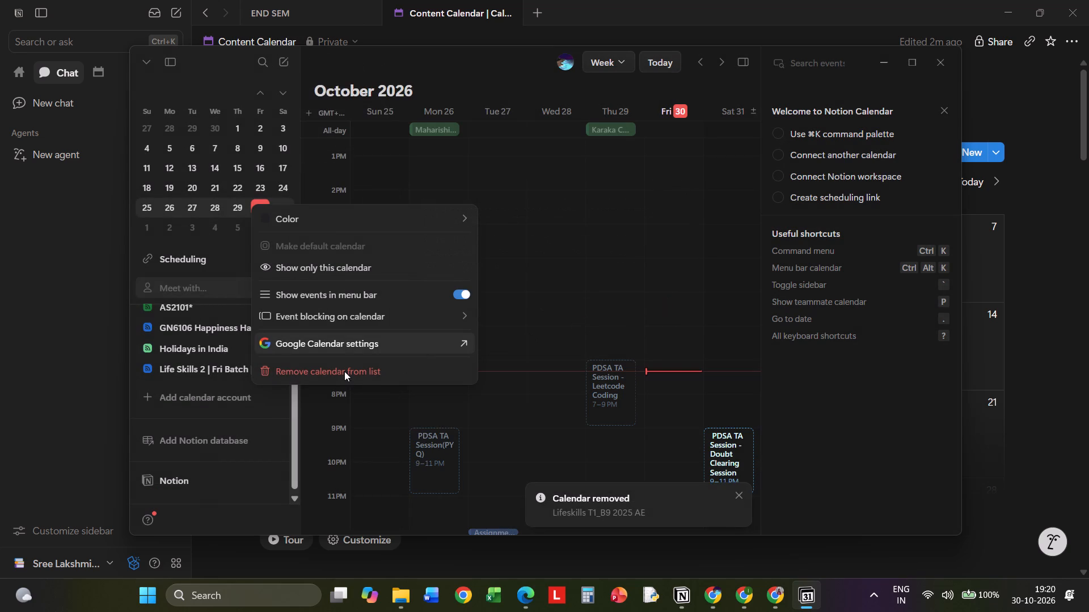
pyautogui.click(528, 317)
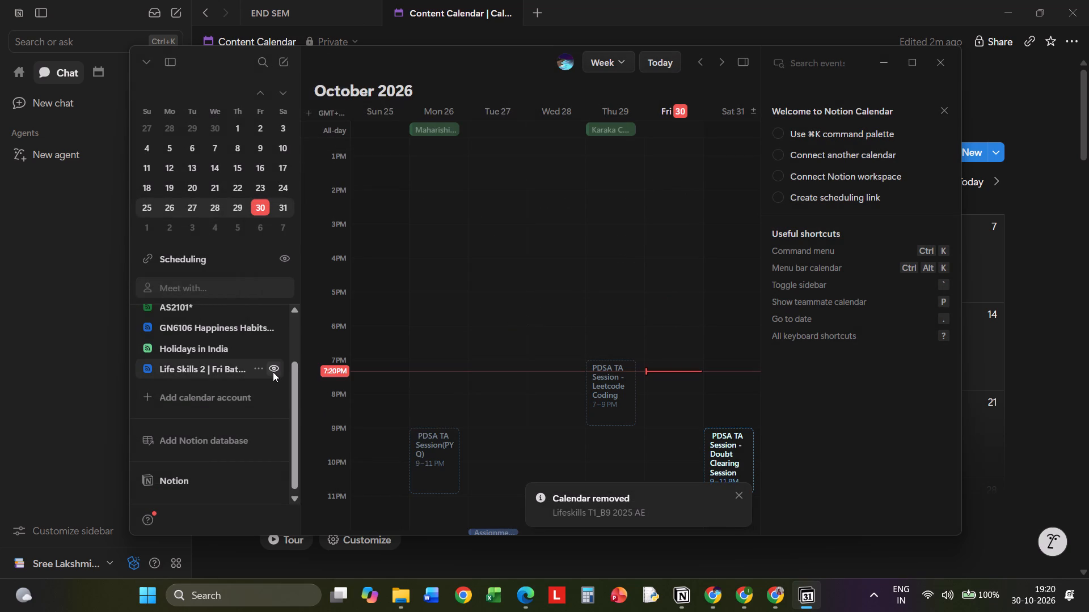
pyautogui.click(260, 364)
pyautogui.click(290, 343)
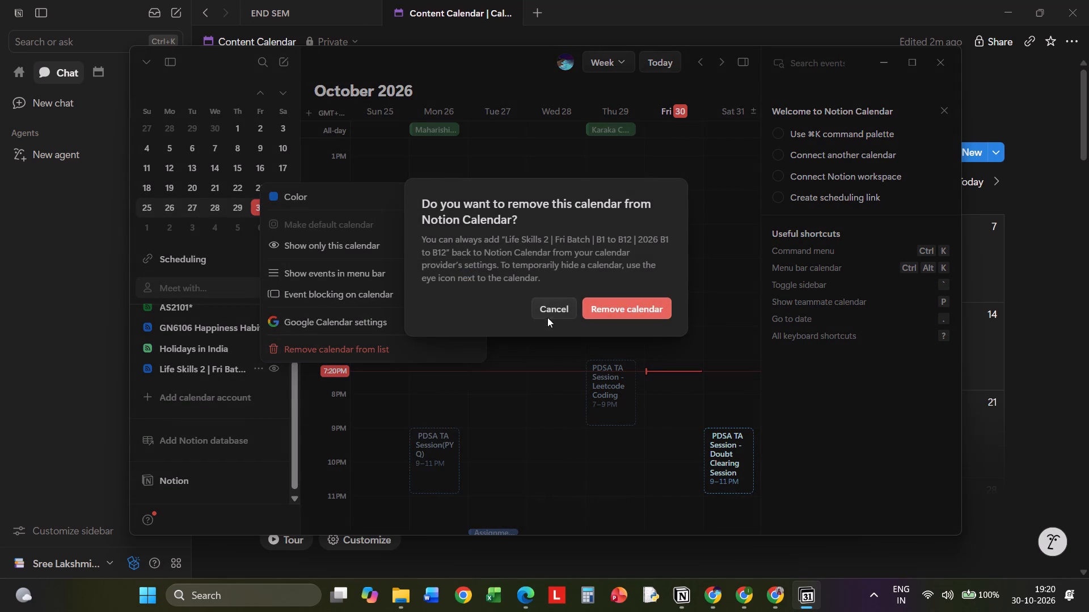
pyautogui.click(618, 303)
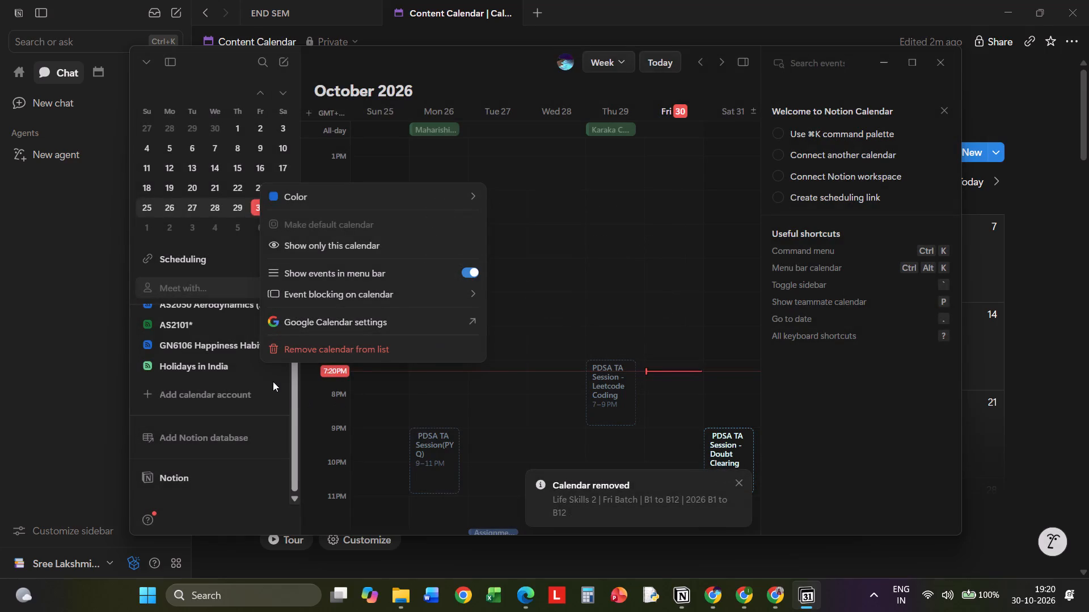
pyautogui.click(265, 379)
# Remove the "GN6106 Happiness Habits and Success" and "AS2101*" calendars from the calendar list.
pyautogui.click(254, 343)
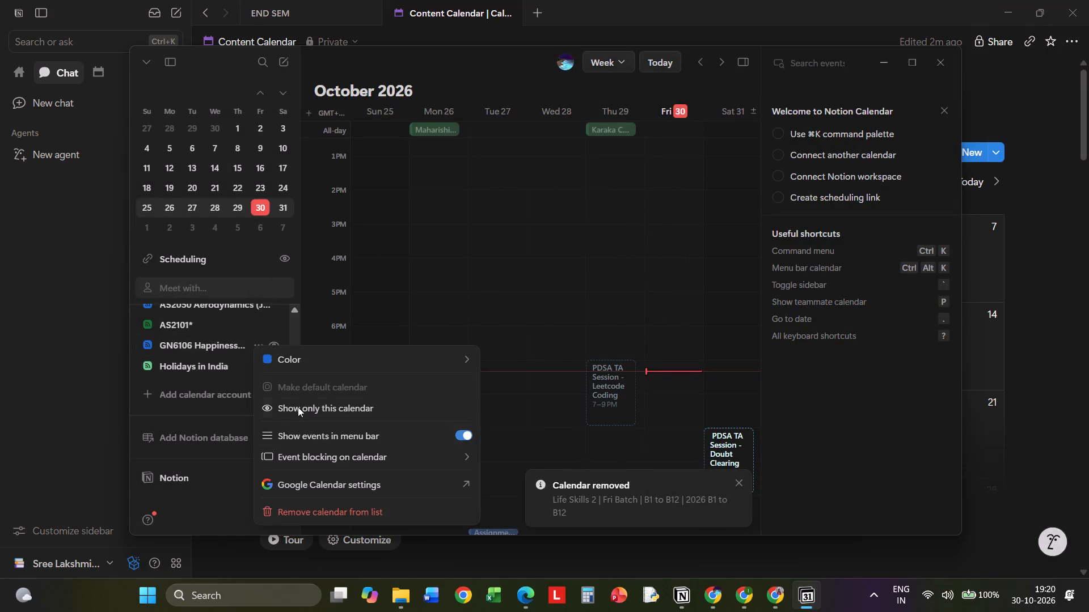
pyautogui.click(298, 504)
pyautogui.click(598, 312)
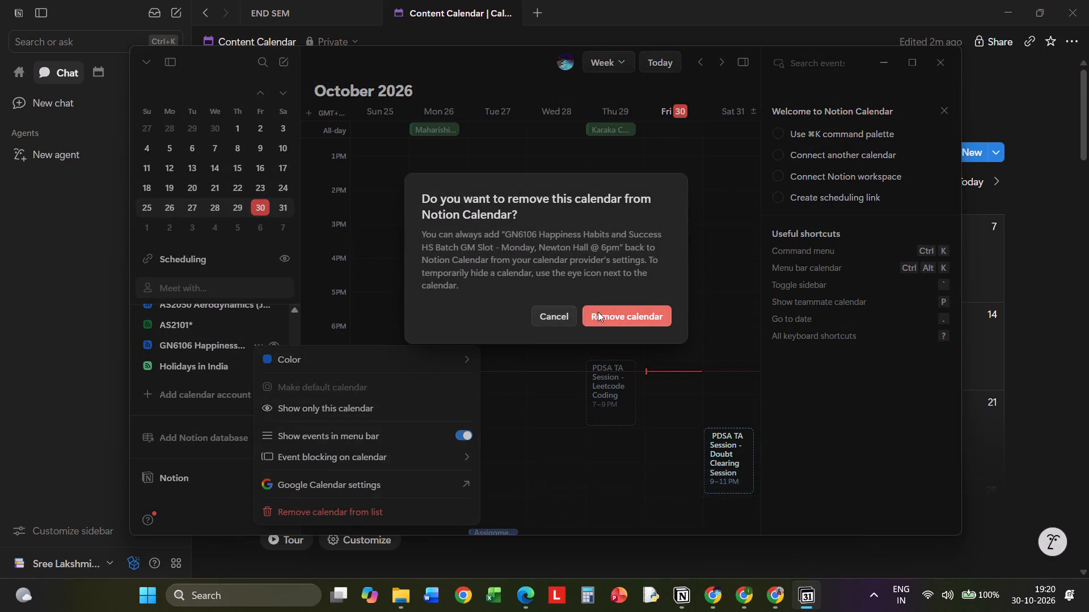
pyautogui.scroll(1, 197, 456)
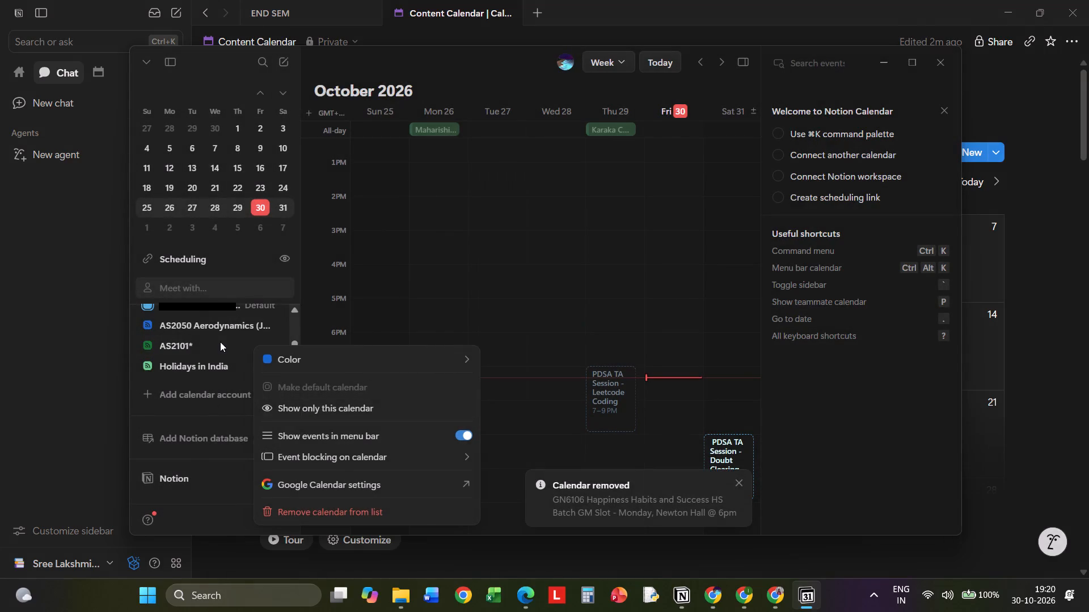
pyautogui.click(220, 342)
pyautogui.click(258, 346)
pyautogui.click(309, 521)
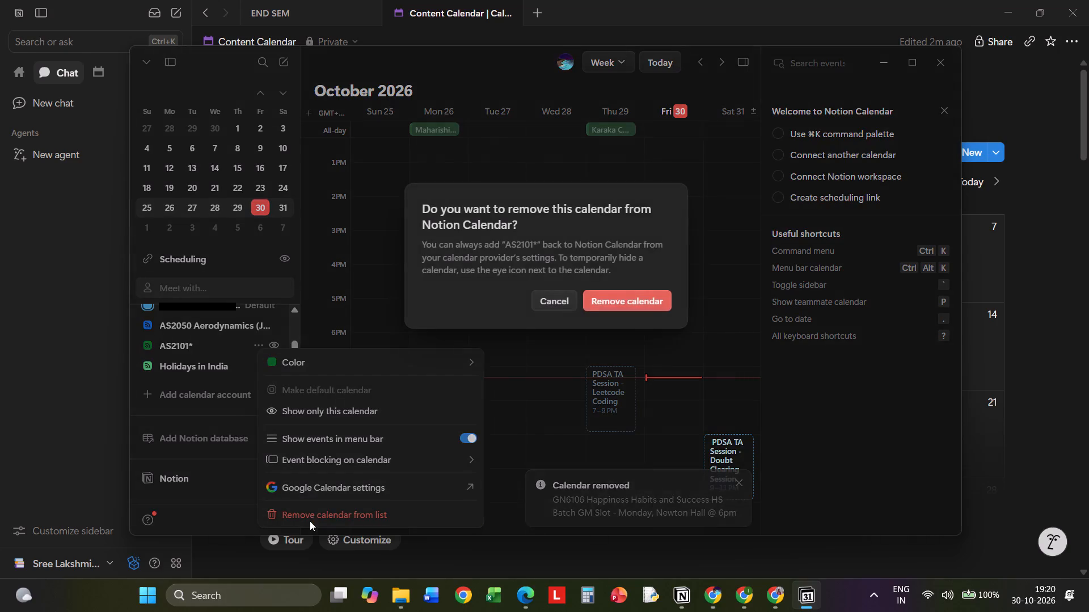
pyautogui.click(615, 299)
pyautogui.scroll(2, 466, 331)
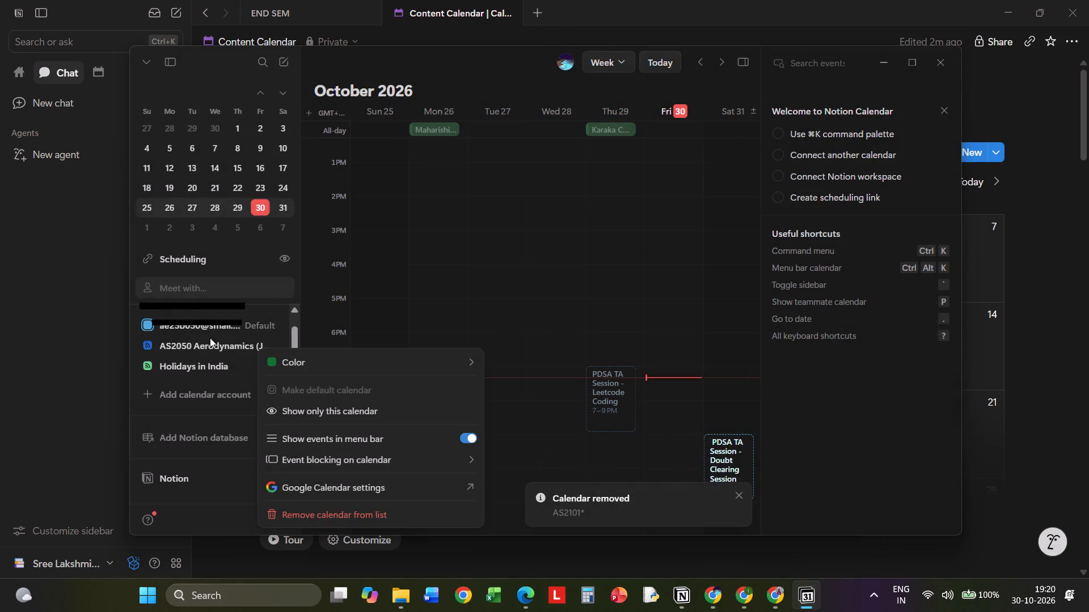
pyautogui.click(370, 301)
pyautogui.scroll(-2, 260, 388)
pyautogui.scroll(3, 260, 389)
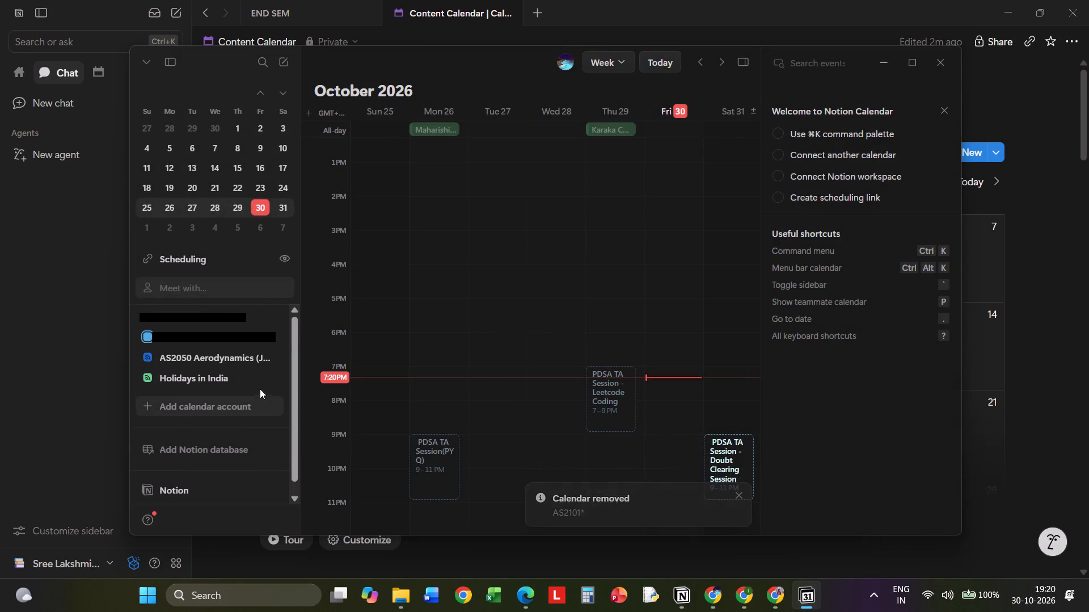
# Delete all occurrences of the repeating "PDSA TA Session(PYQ)" event on Monday 26 October.
pyautogui.click(435, 441)
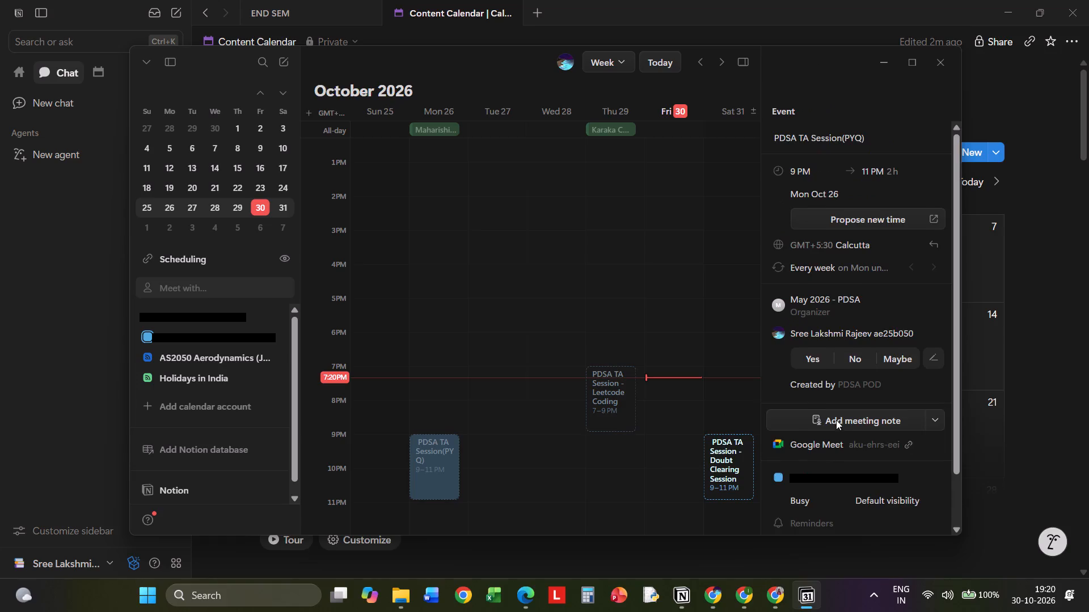
pyautogui.scroll(-8, 837, 419)
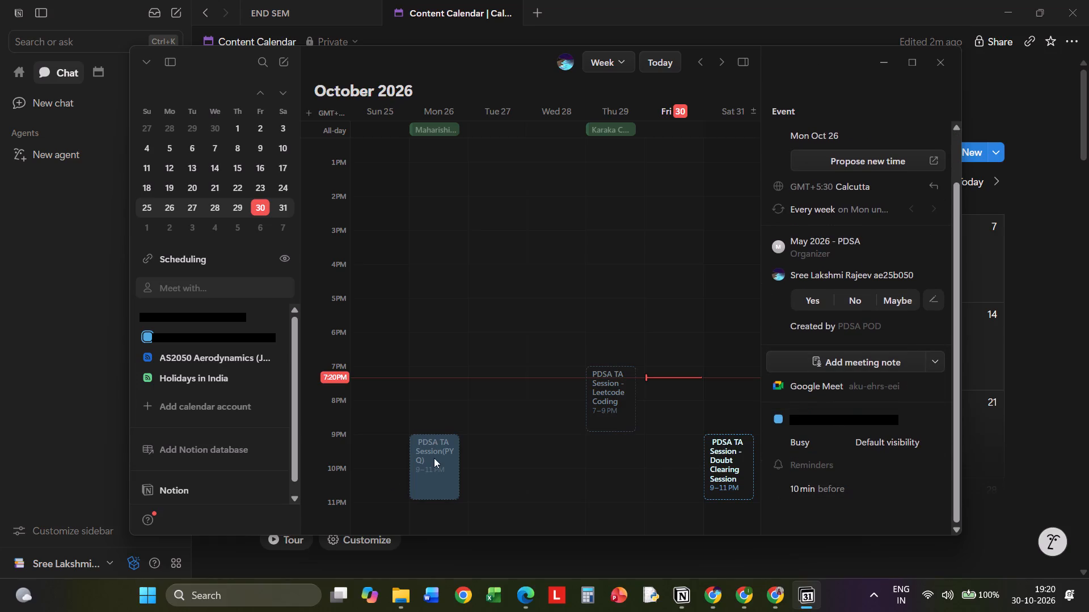
pyautogui.scroll(2, 938, 317)
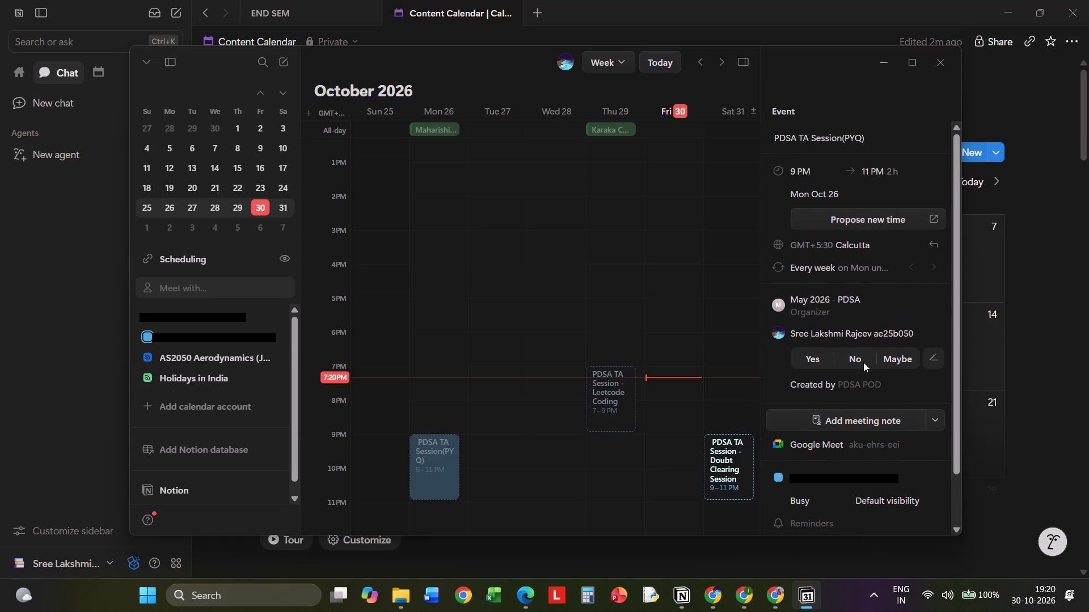
pyautogui.scroll(-4, 865, 368)
pyautogui.rightClick(431, 467)
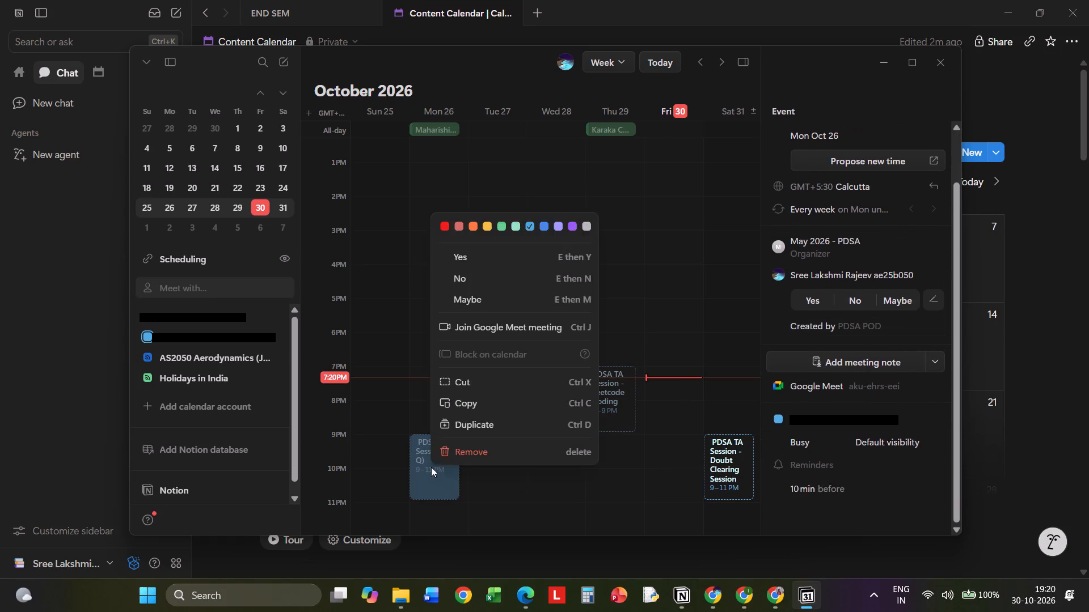
pyautogui.click(455, 452)
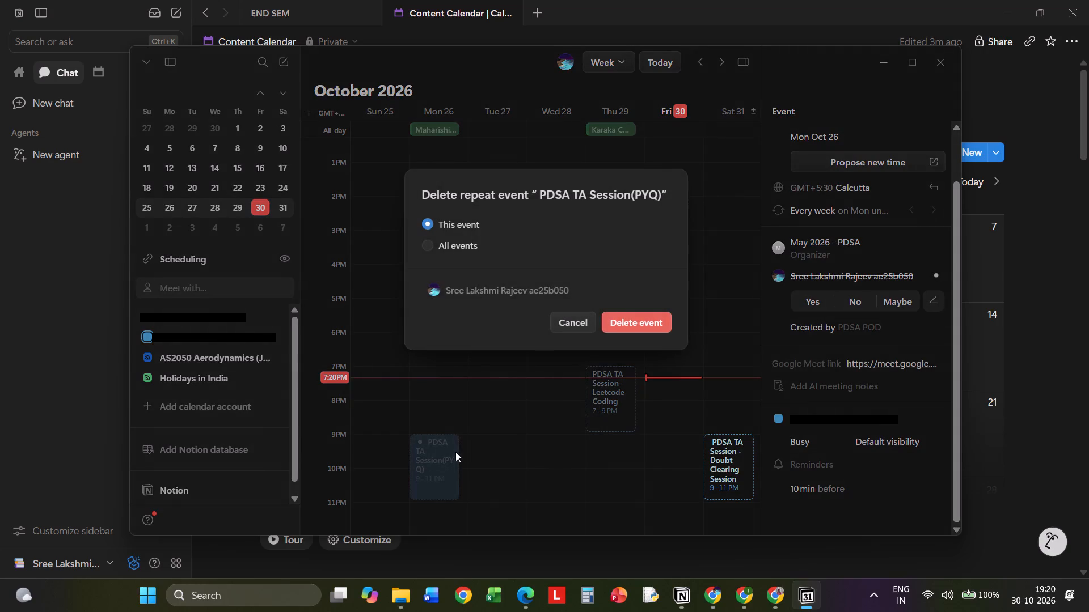
pyautogui.click(461, 245)
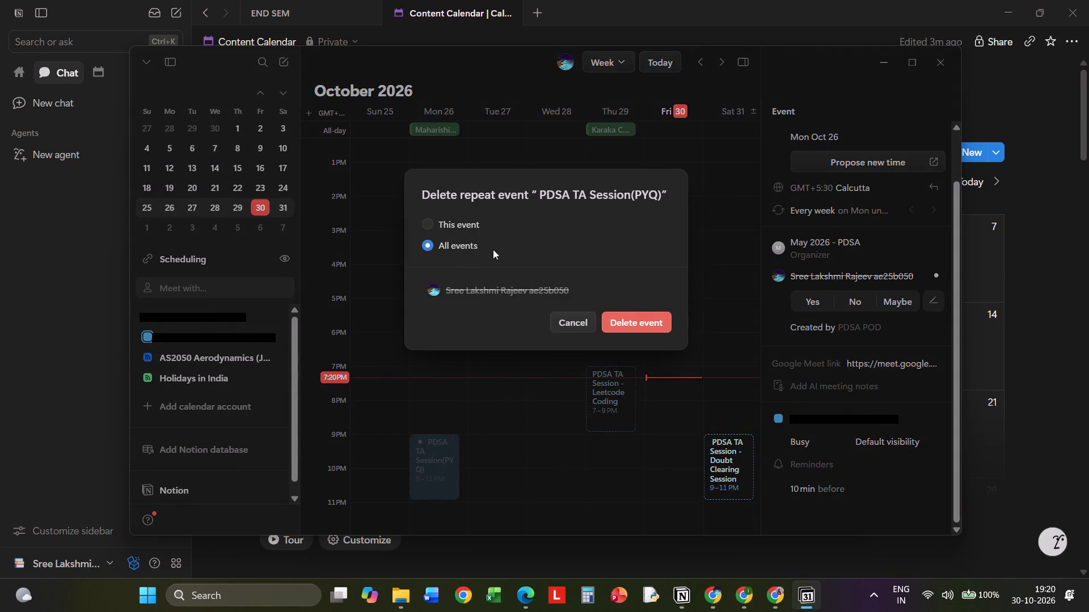
pyautogui.click(624, 321)
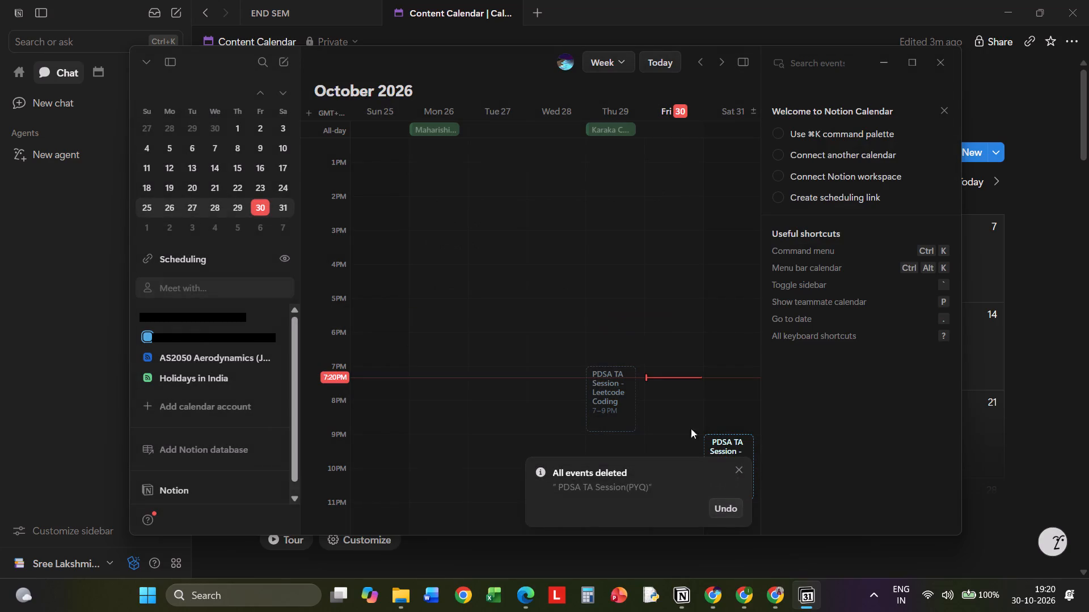
# Delete all occurrences of the Thursday 29 October "PDSA TA Session - Leetcode Coding" event and dismiss the deletion notices.
pyautogui.click(615, 409)
pyautogui.rightClick(614, 409)
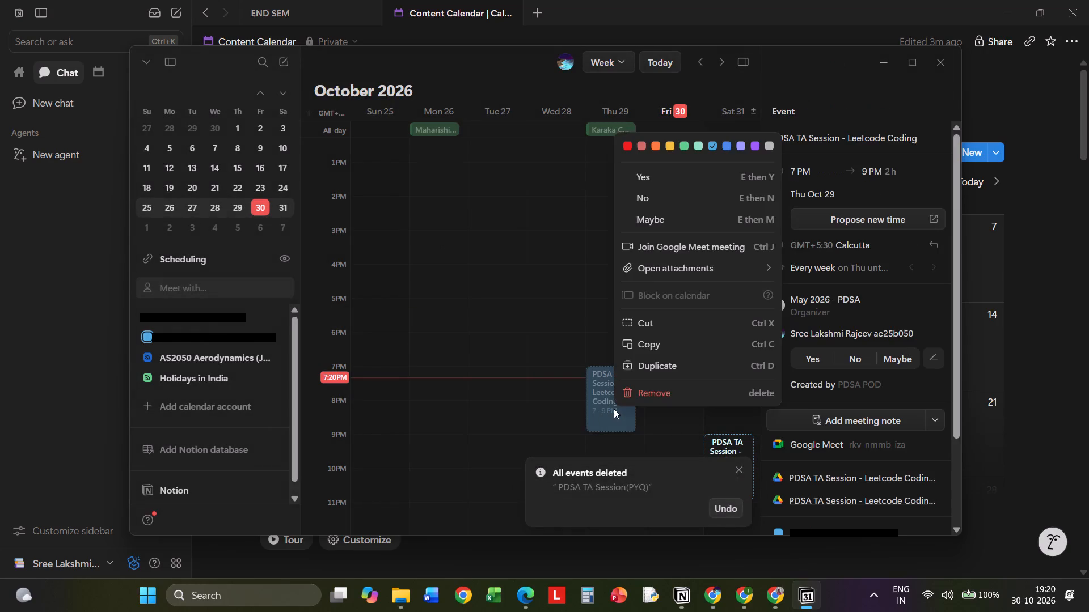
pyautogui.click(632, 393)
pyautogui.click(459, 261)
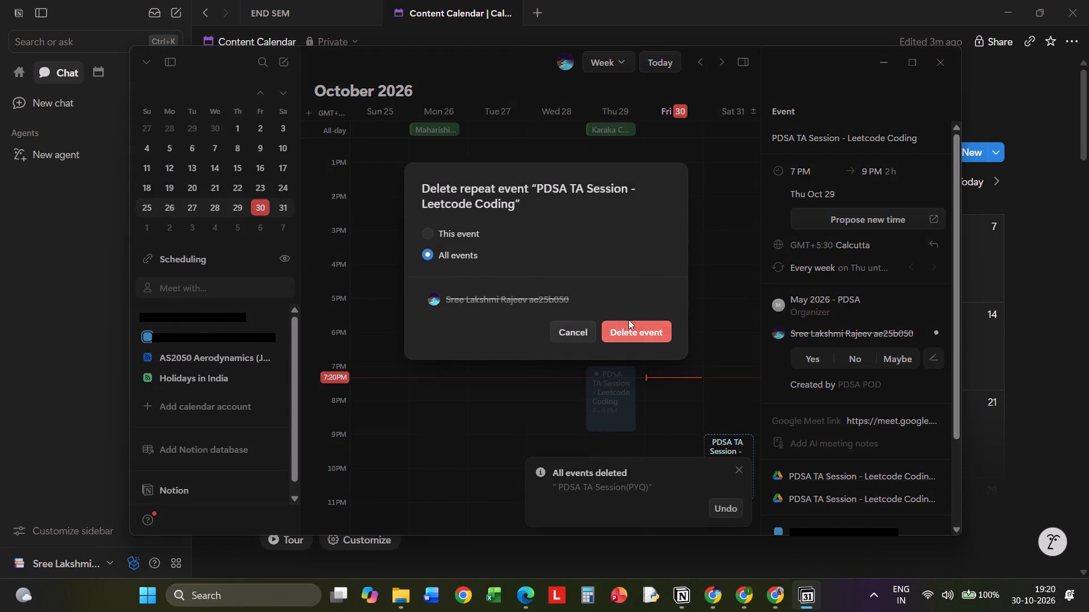
pyautogui.click(634, 333)
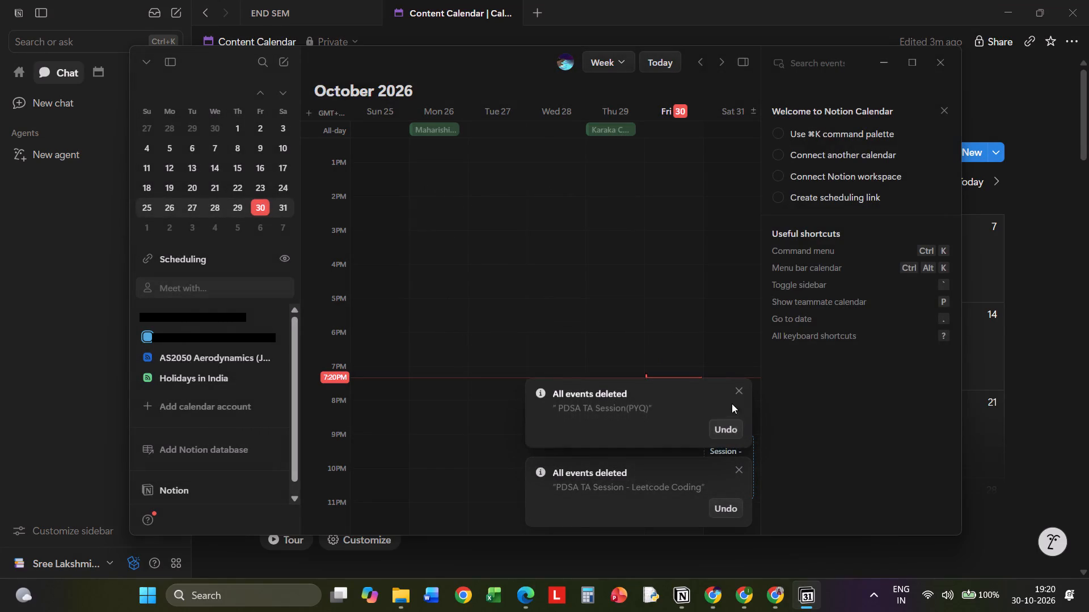
pyautogui.click(736, 393)
pyautogui.click(737, 466)
# Delete all occurrences of the repeating "PDSA TA Session - Doubt Clearing Session" event on Saturday 31 October.
pyautogui.rightClick(731, 460)
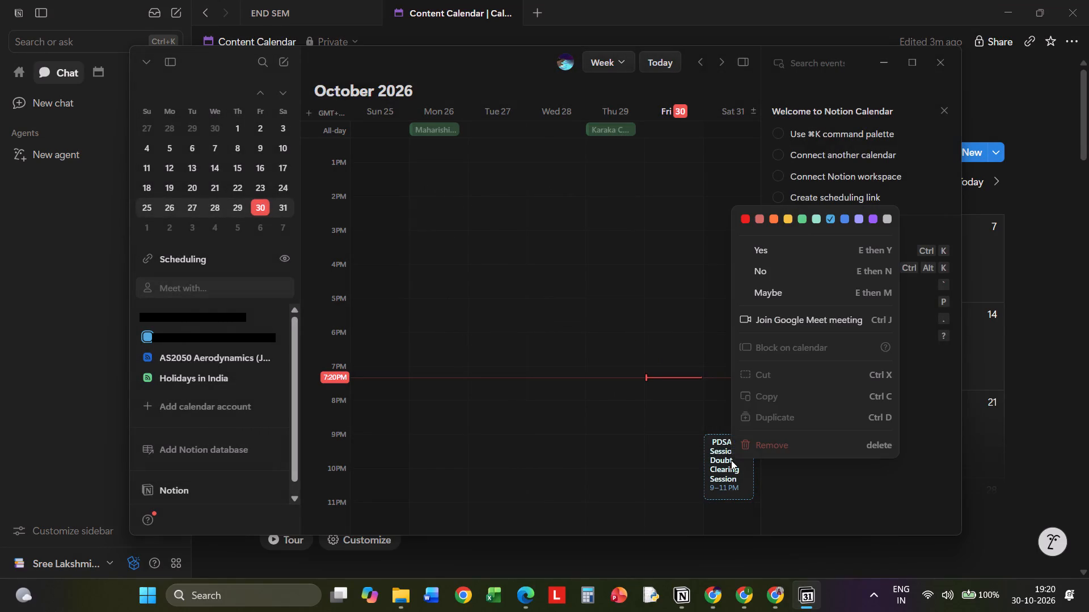
pyautogui.click(655, 458)
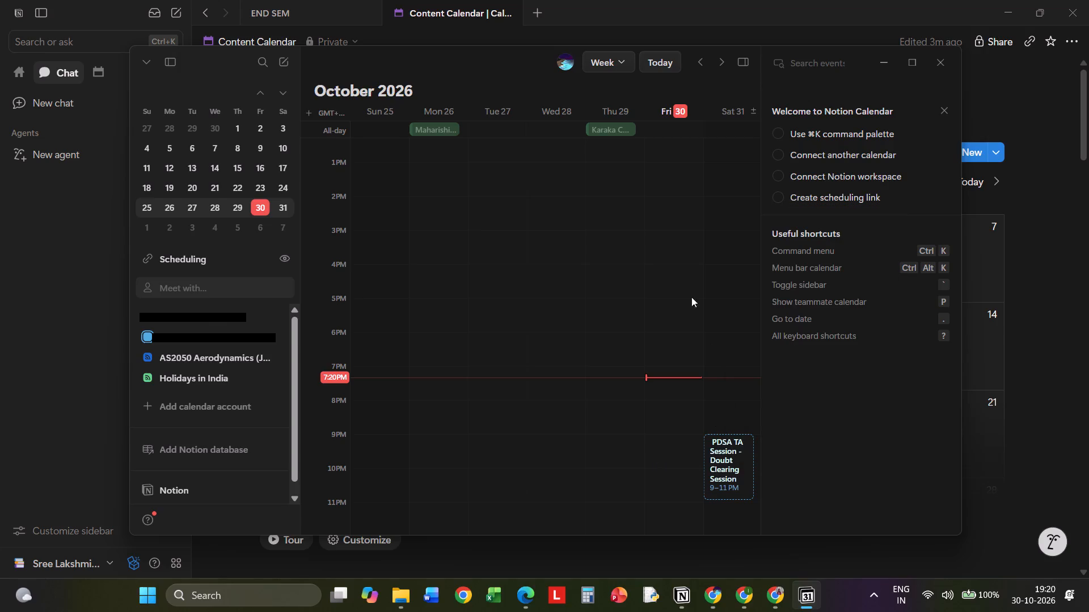
pyautogui.click(667, 244)
pyautogui.scroll(-3, 732, 439)
pyautogui.click(721, 453)
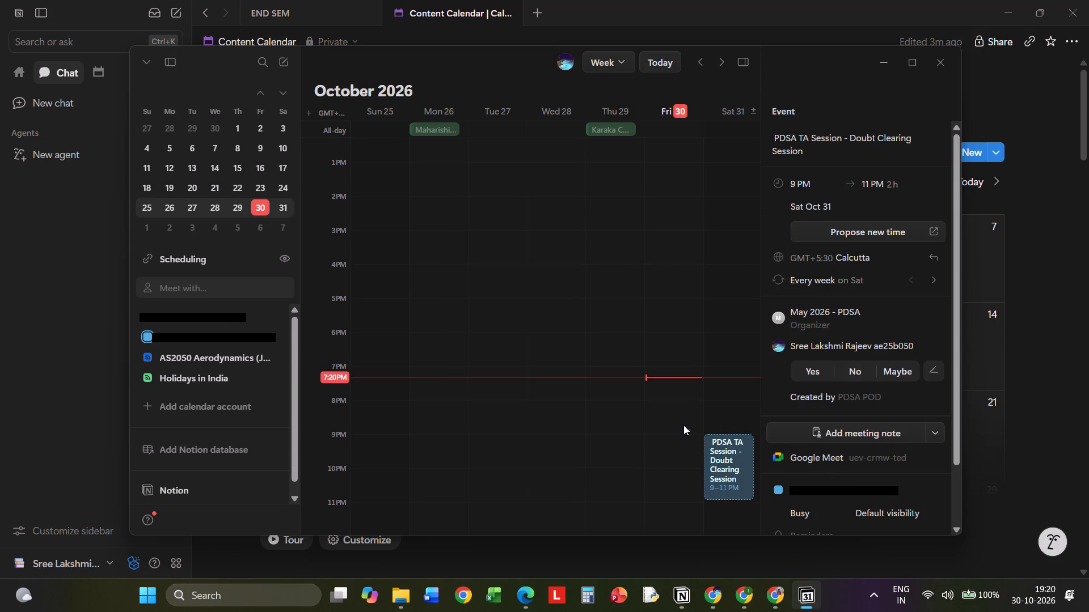
pyautogui.rightClick(720, 464)
pyautogui.click(744, 445)
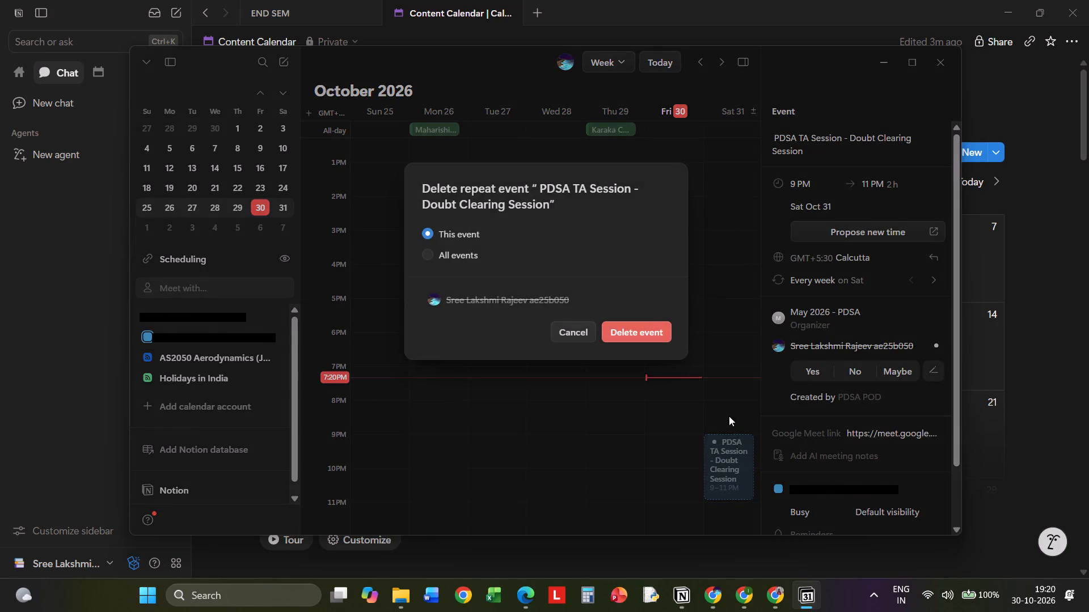
pyautogui.click(449, 258)
pyautogui.click(619, 338)
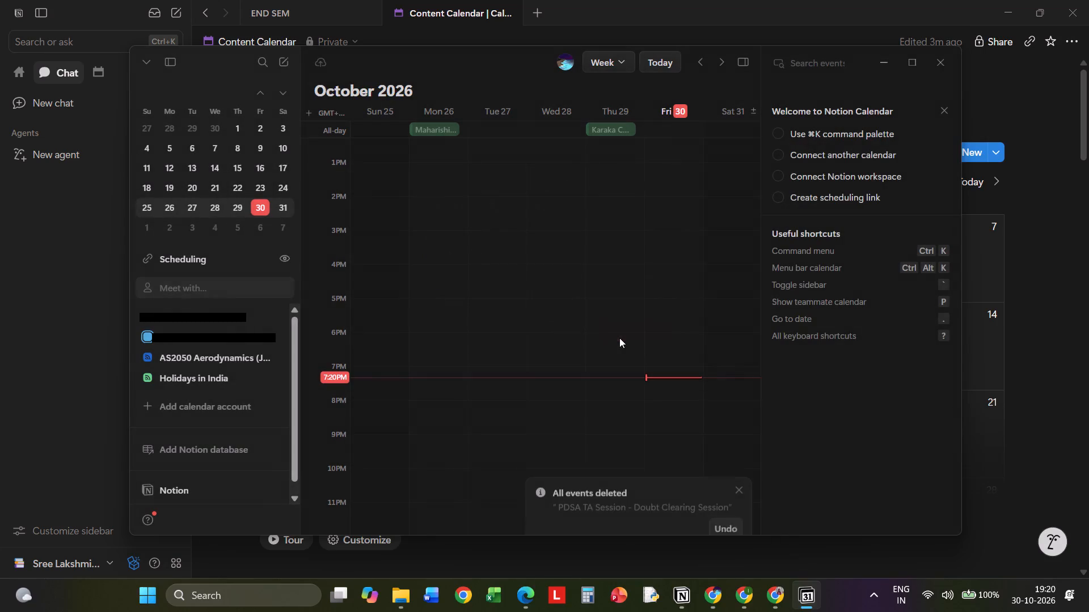
# Maximize the Notion Calendar window with the October 2026 week view.
pyautogui.scroll(3, 630, 336)
pyautogui.scroll(-6, 630, 336)
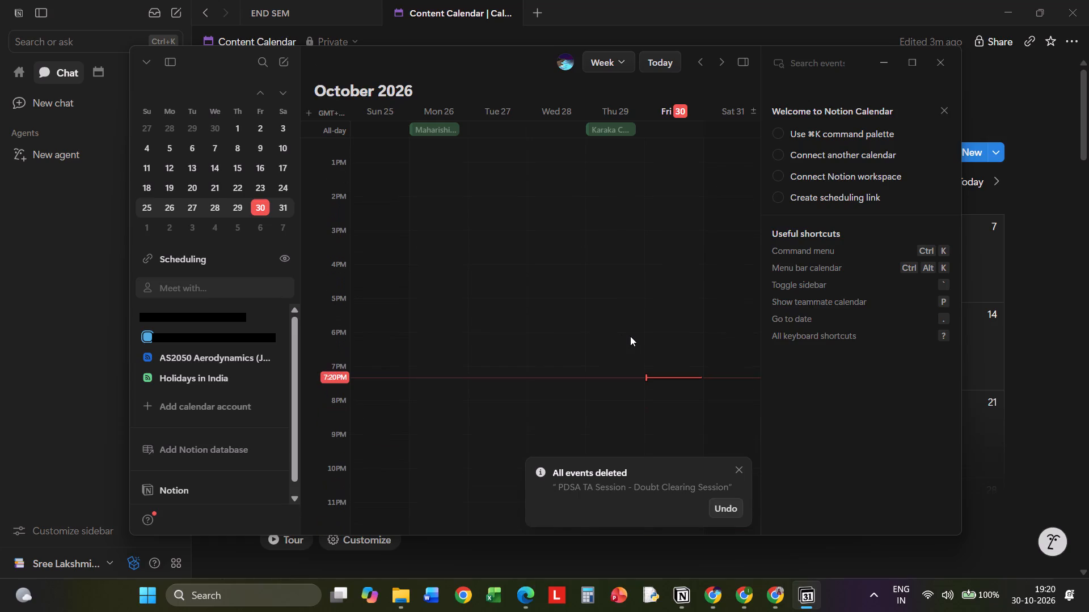
pyautogui.scroll(-3, 621, 334)
pyautogui.click(394, 113)
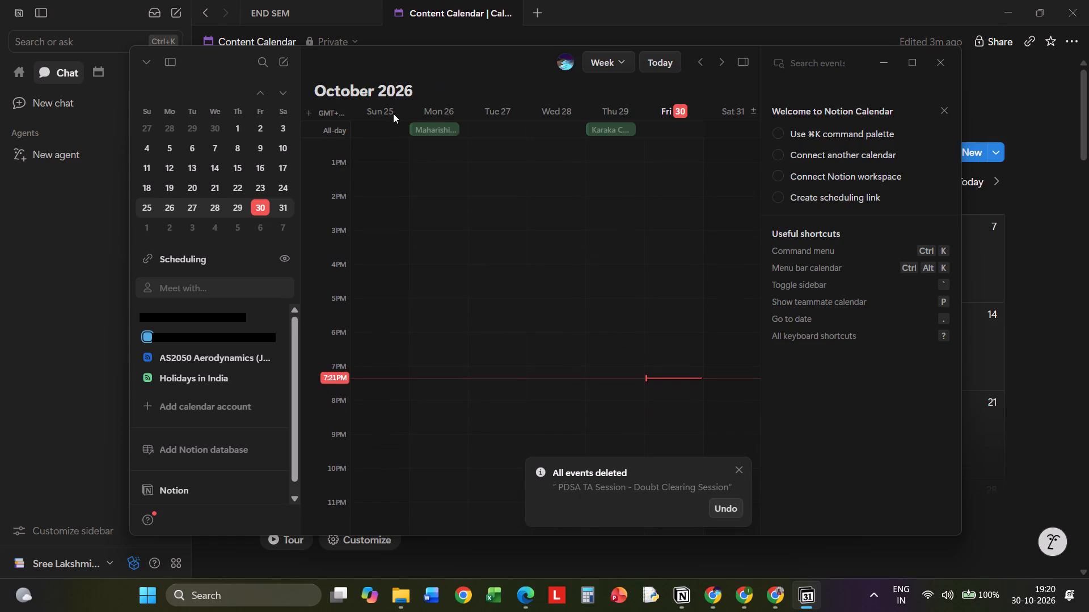
pyautogui.click(904, 63)
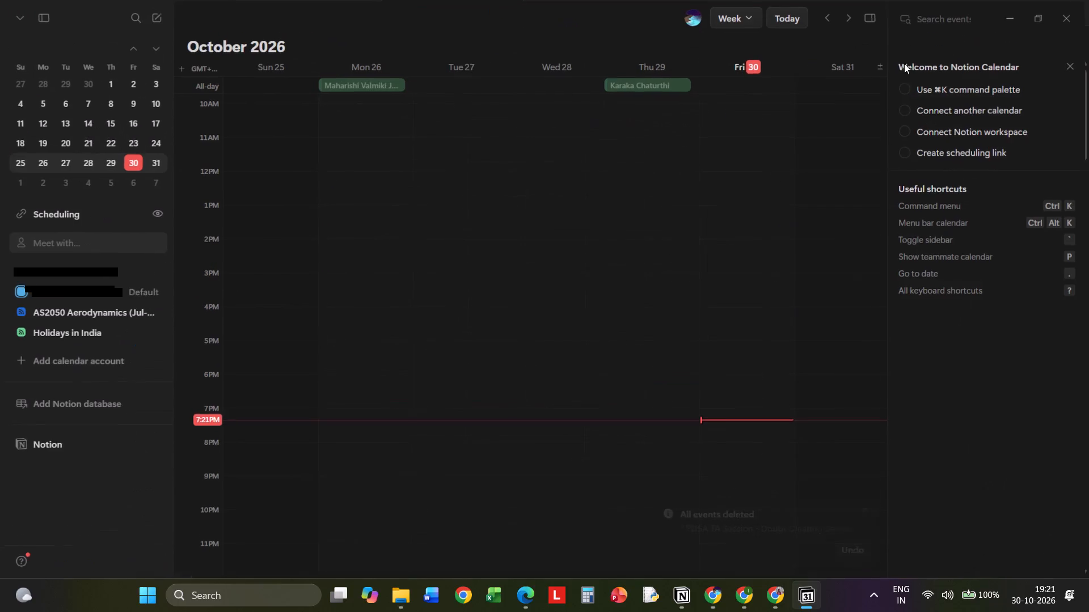
pyautogui.scroll(3, 617, 309)
pyautogui.scroll(-5, 617, 311)
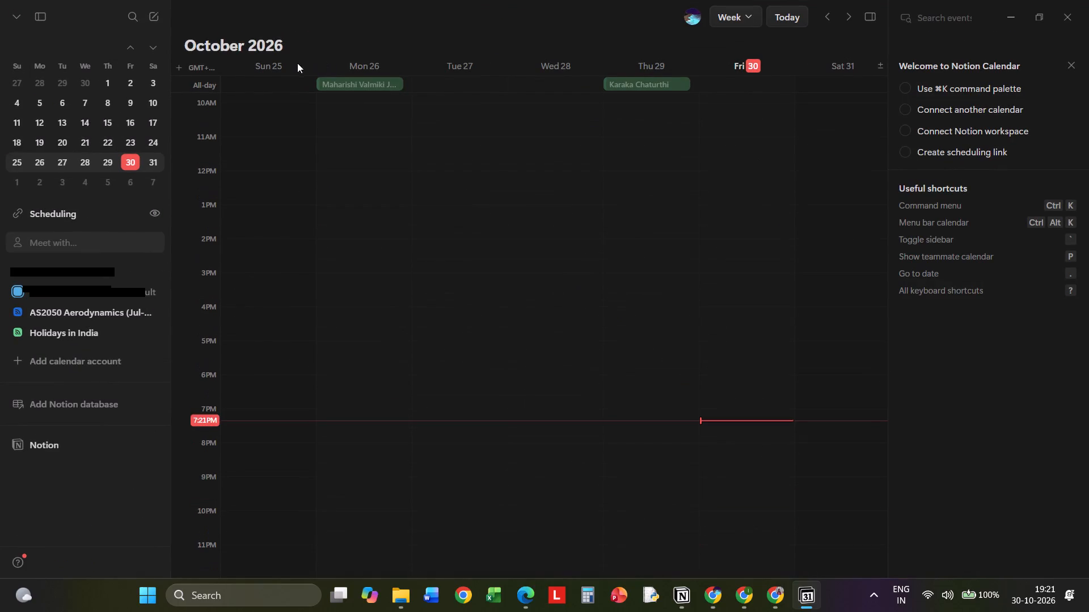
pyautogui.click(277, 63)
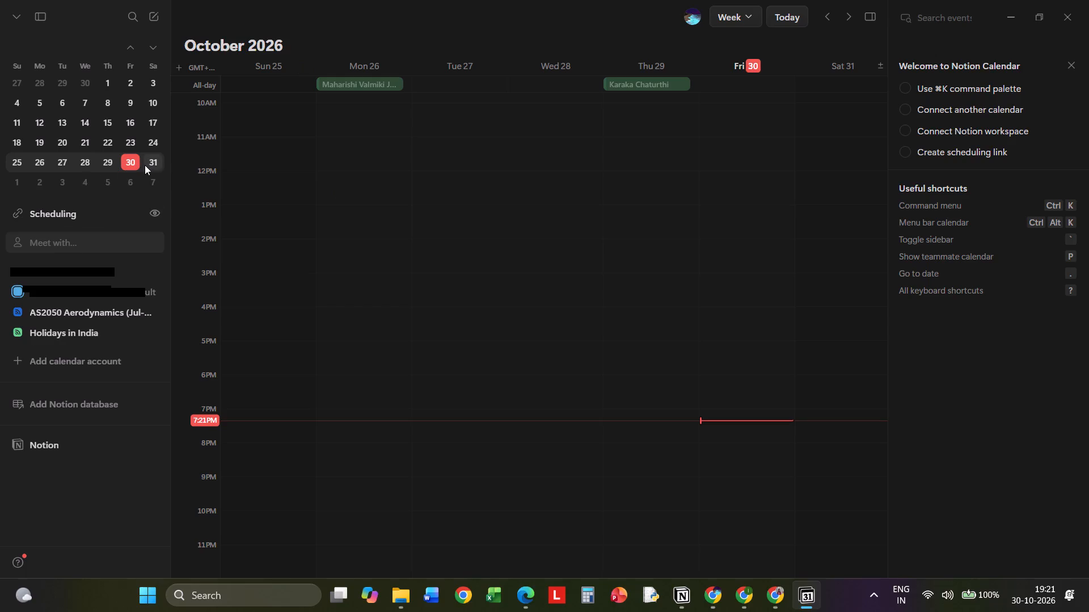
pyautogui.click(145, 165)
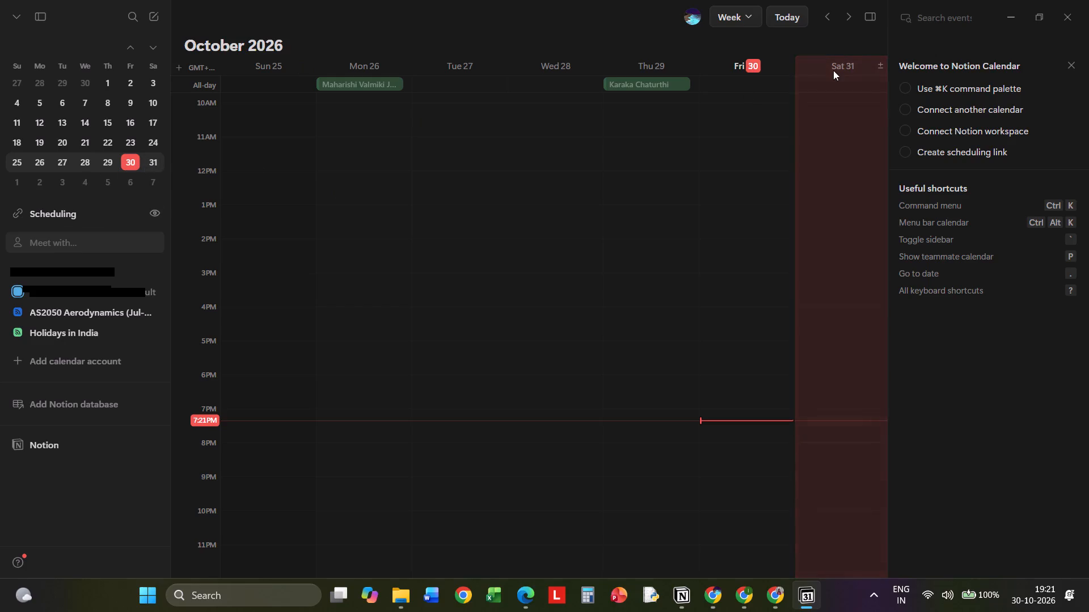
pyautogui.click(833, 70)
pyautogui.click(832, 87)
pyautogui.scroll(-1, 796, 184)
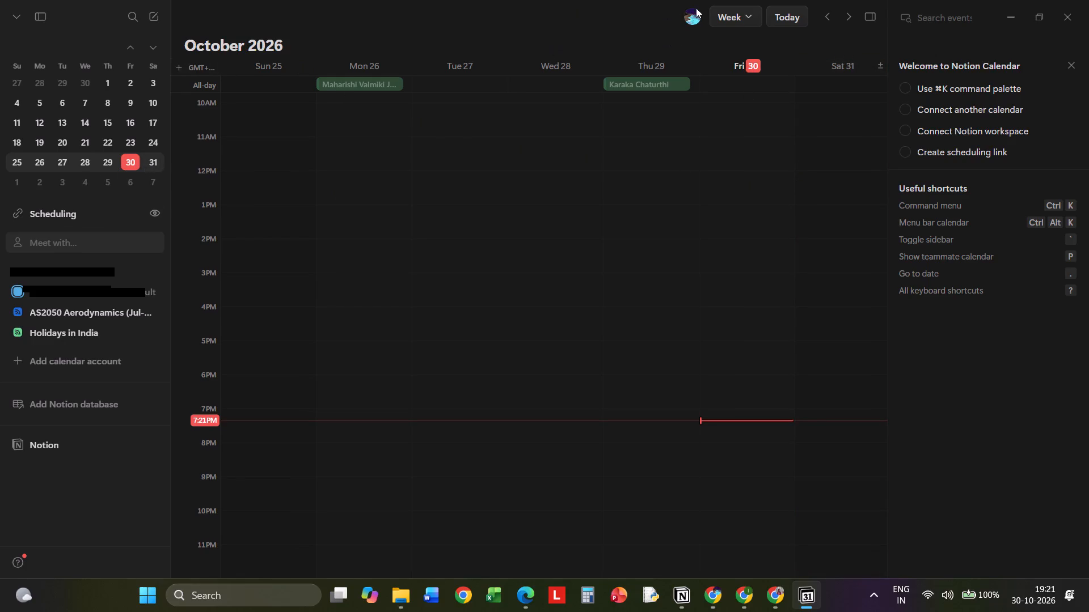
# Switch the calendar to Day view and show the early hours of Saturday 31 October.
pyautogui.click(731, 10)
pyautogui.click(730, 56)
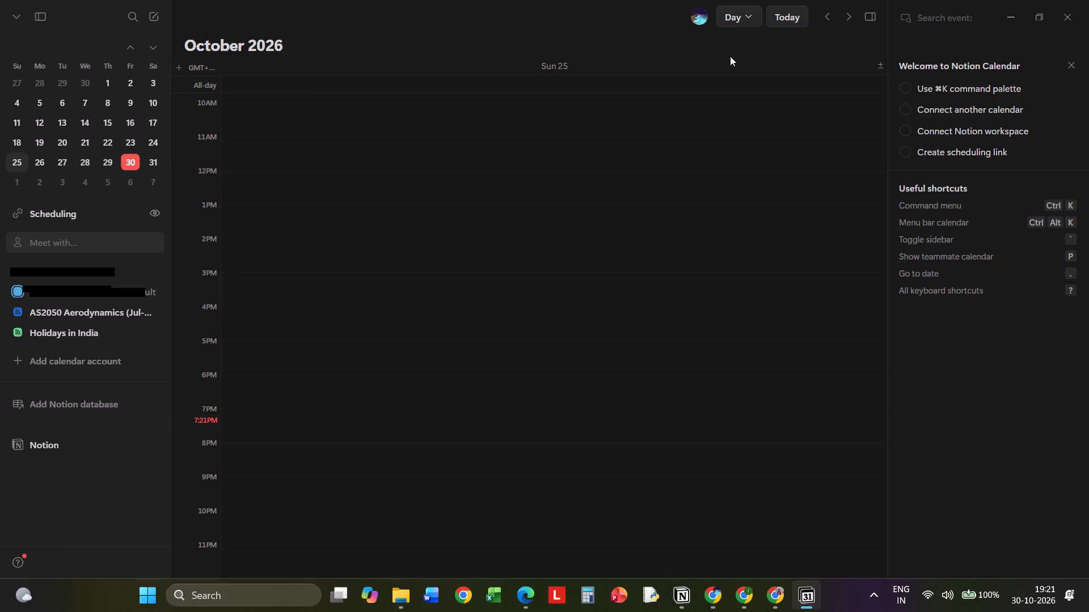
pyautogui.click(743, 18)
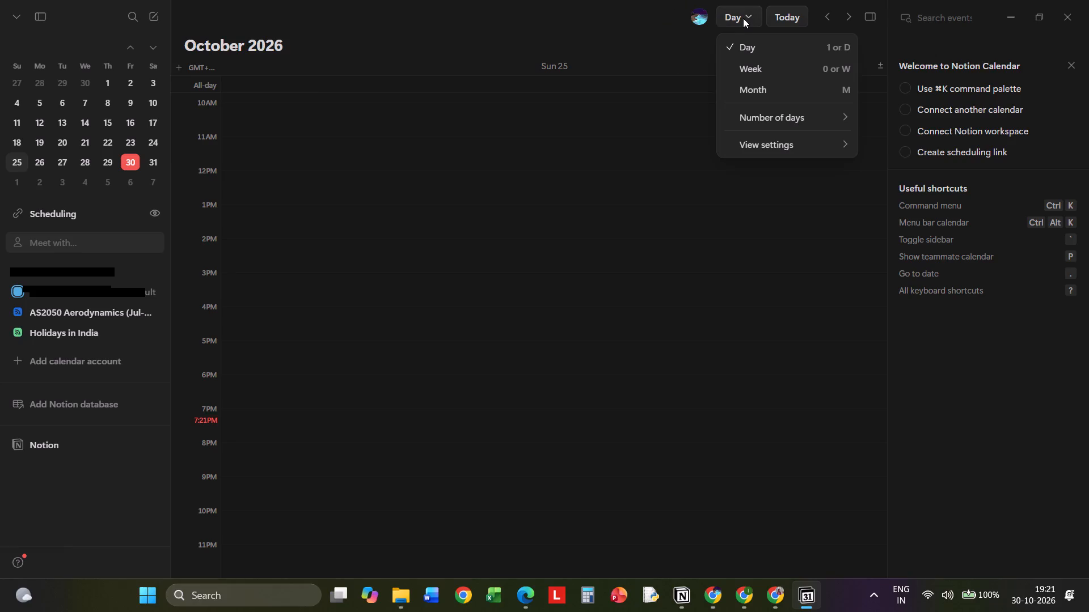
pyautogui.click(743, 18)
pyautogui.click(205, 105)
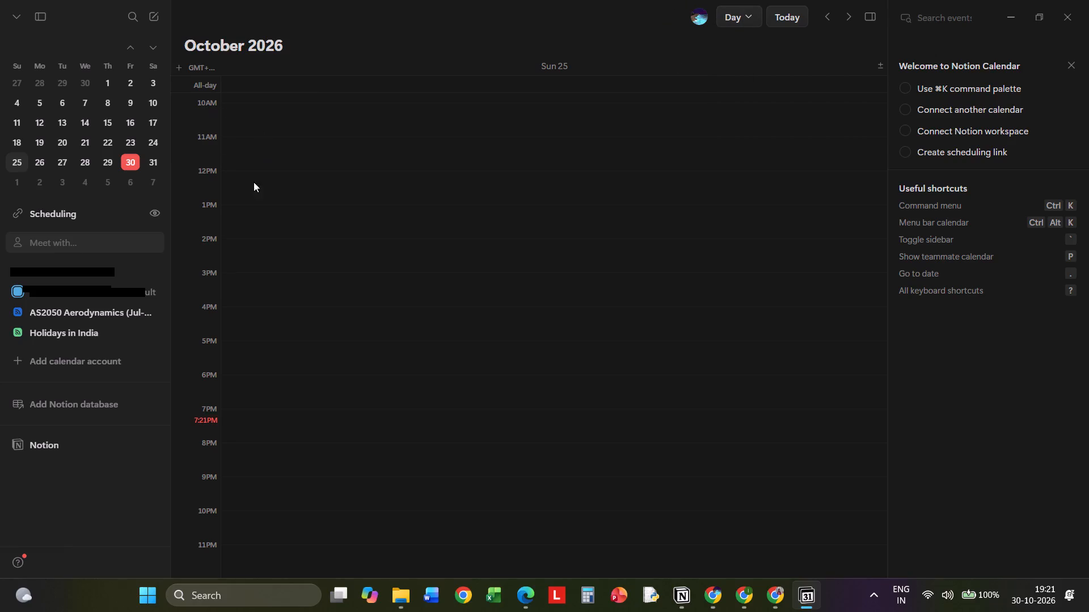
pyautogui.click(208, 413)
pyautogui.click(154, 161)
pyautogui.click(208, 104)
pyautogui.scroll(4, 337, 228)
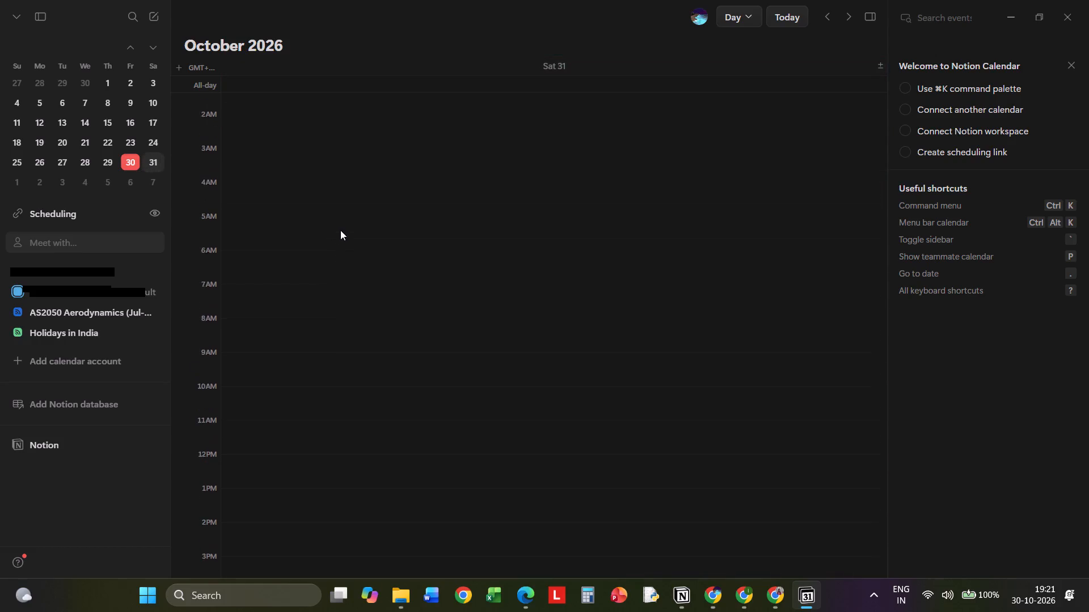
pyautogui.scroll(6, 341, 231)
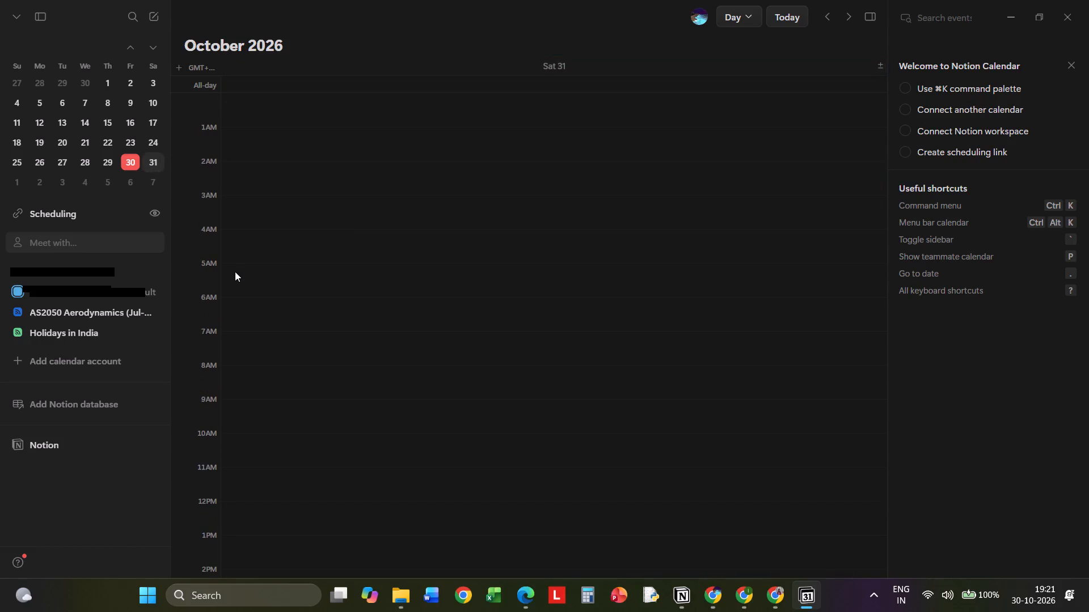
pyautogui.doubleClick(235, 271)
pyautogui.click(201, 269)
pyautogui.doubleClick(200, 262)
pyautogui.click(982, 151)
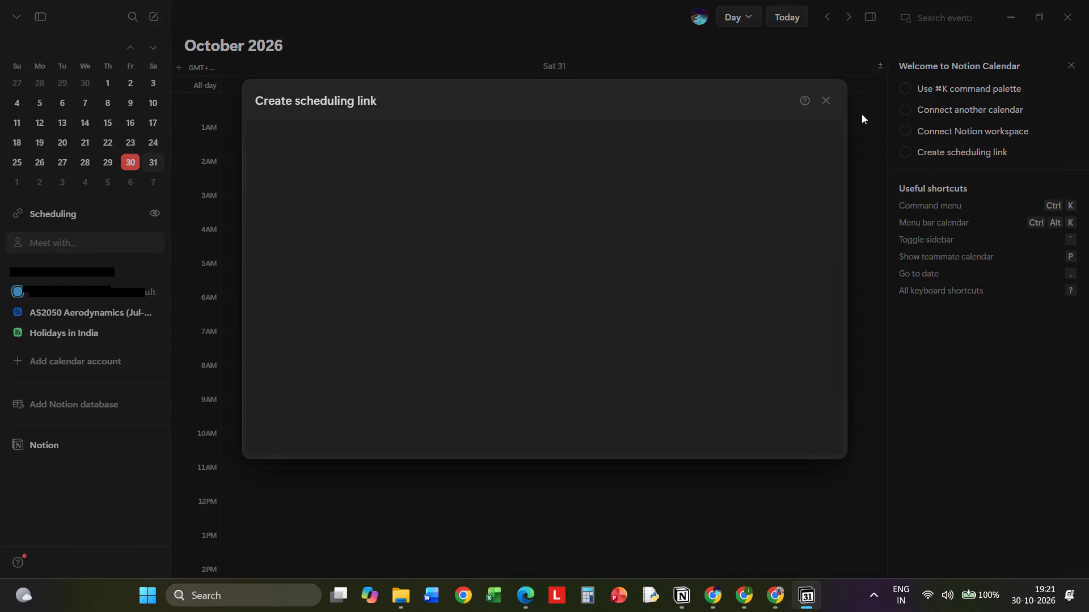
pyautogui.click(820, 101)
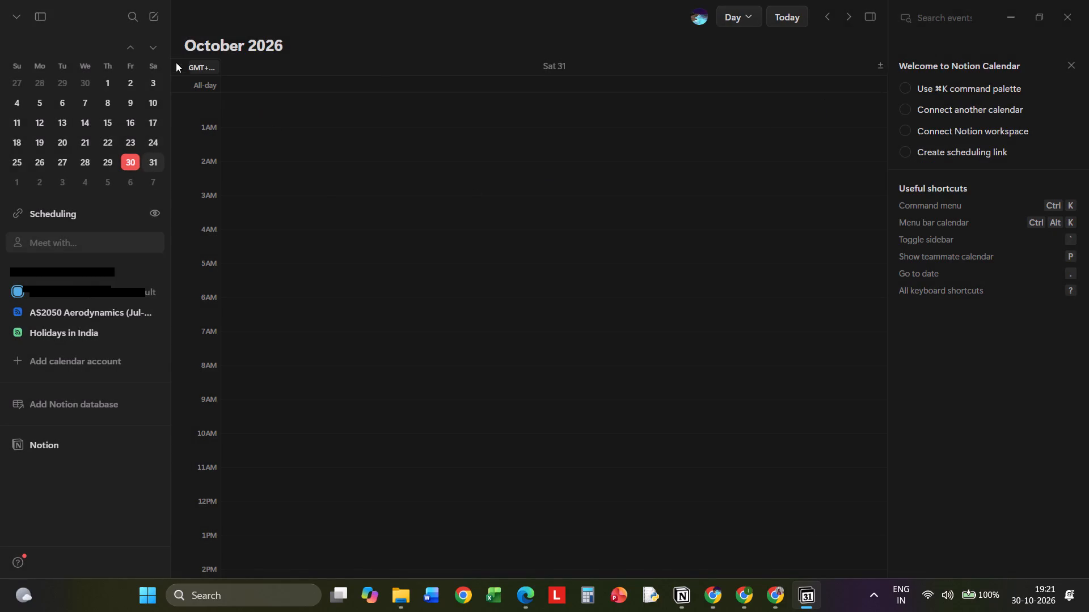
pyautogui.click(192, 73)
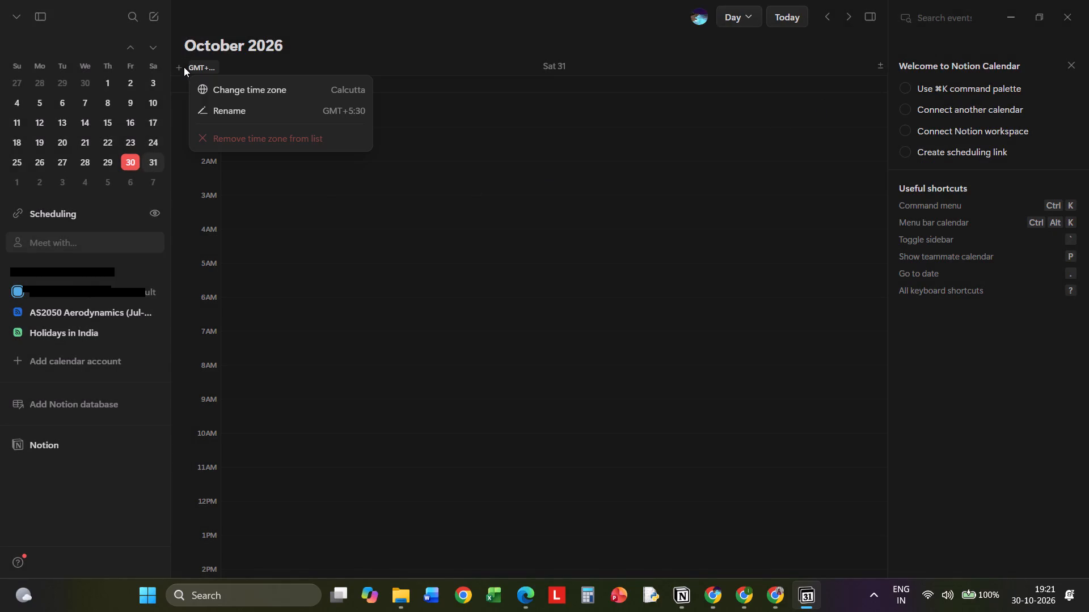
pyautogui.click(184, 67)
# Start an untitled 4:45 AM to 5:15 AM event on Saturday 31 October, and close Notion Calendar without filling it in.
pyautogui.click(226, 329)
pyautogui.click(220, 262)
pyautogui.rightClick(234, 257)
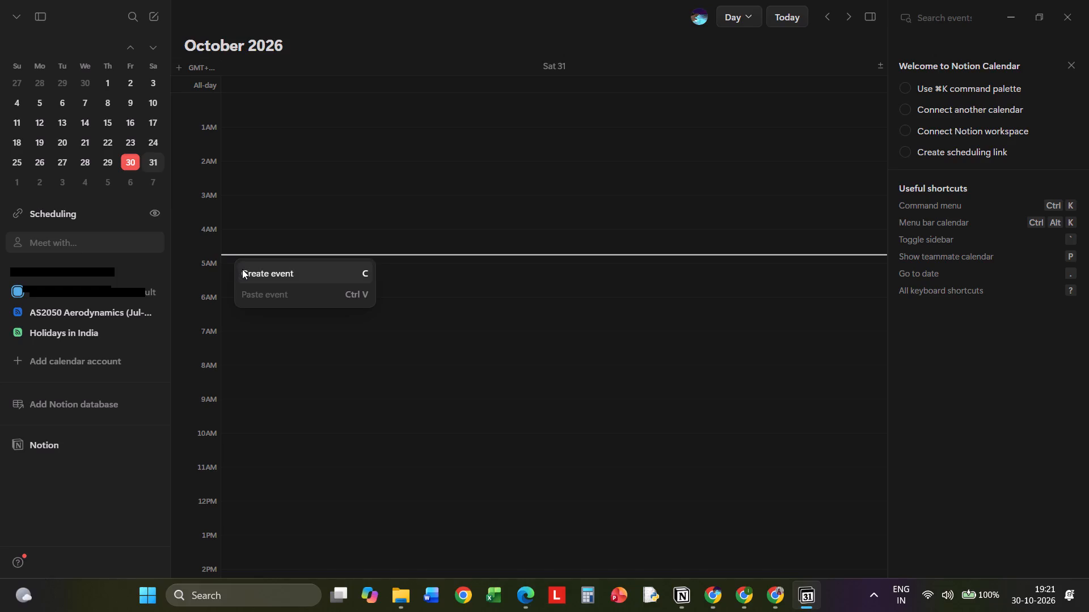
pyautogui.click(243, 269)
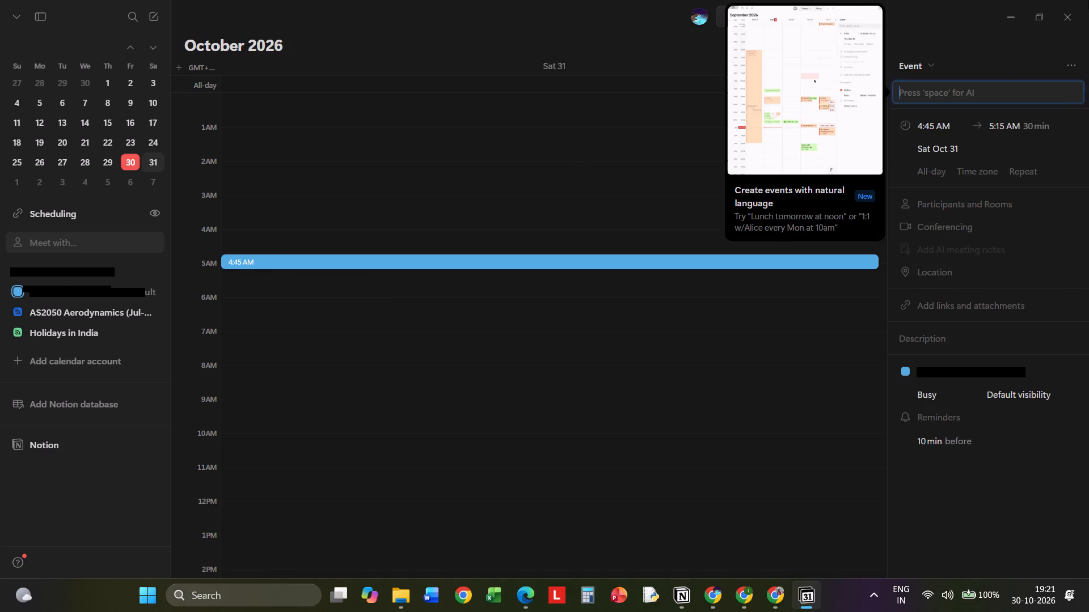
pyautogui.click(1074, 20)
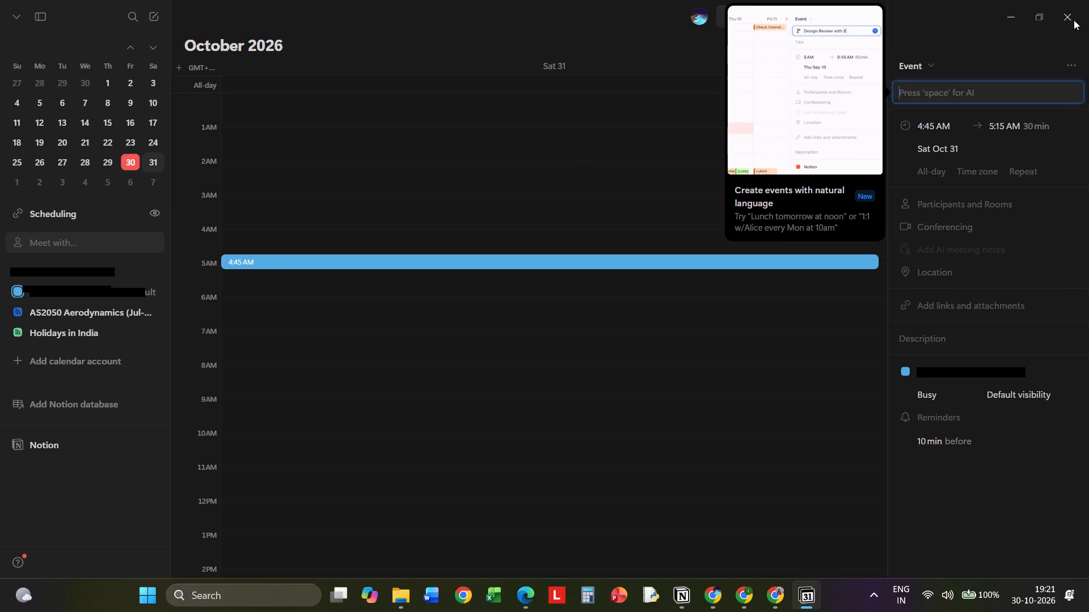
# Find Notion Calendar in the Windows recent searches and choose to uninstall it, bringing up the installed apps settings.
pyautogui.click(425, 600)
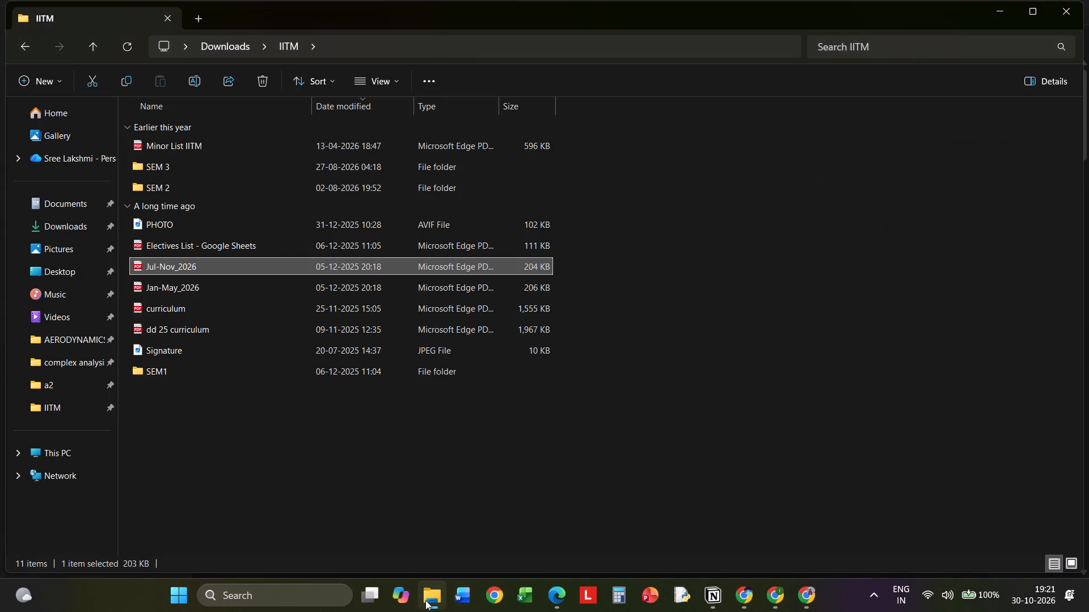
pyautogui.click(425, 600)
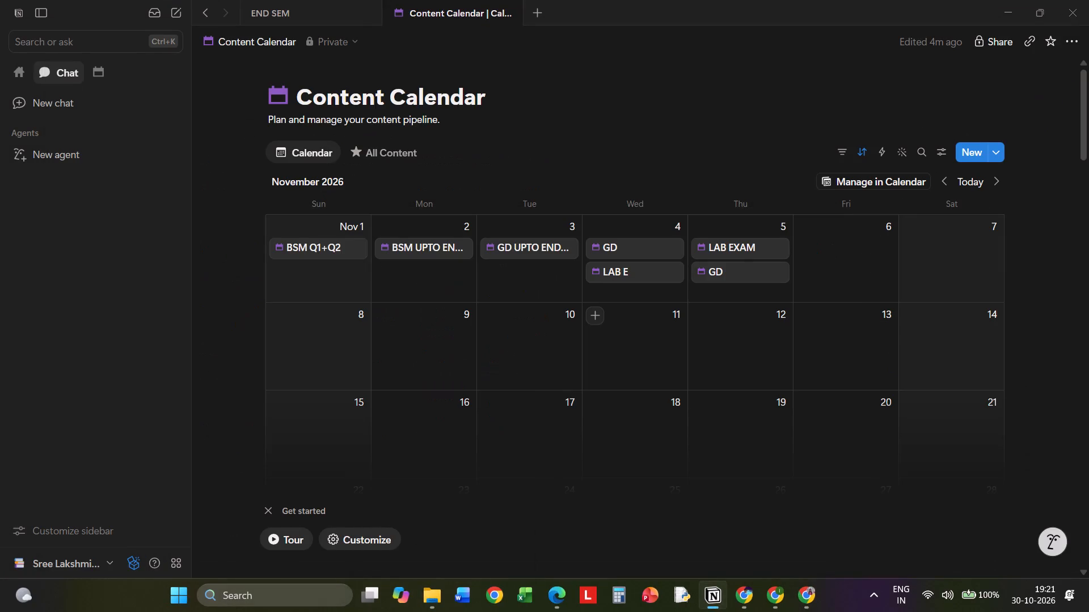
pyautogui.click(310, 599)
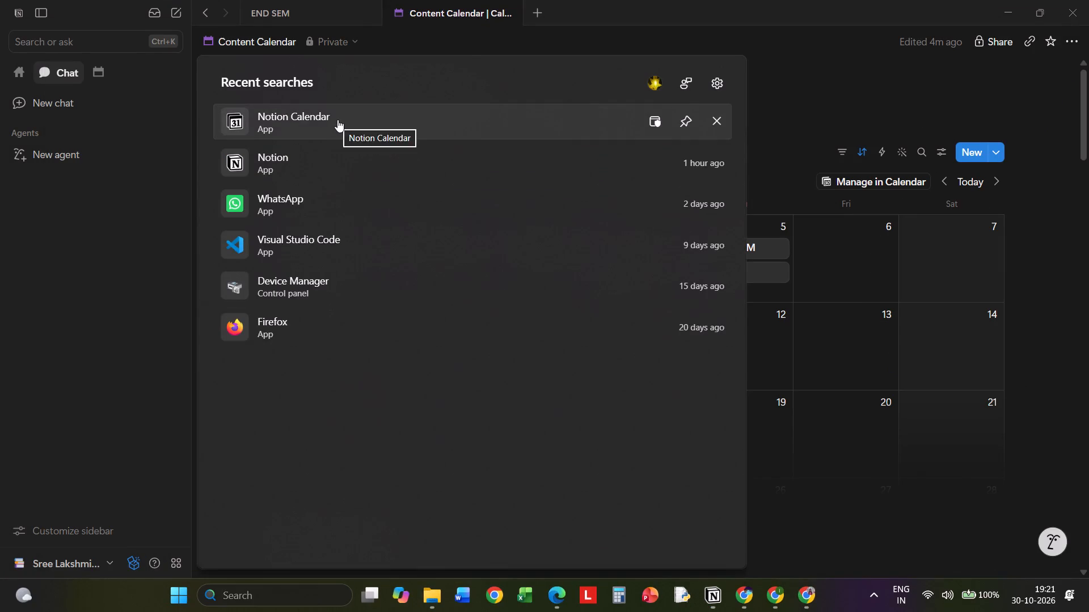
pyautogui.rightClick(590, 128)
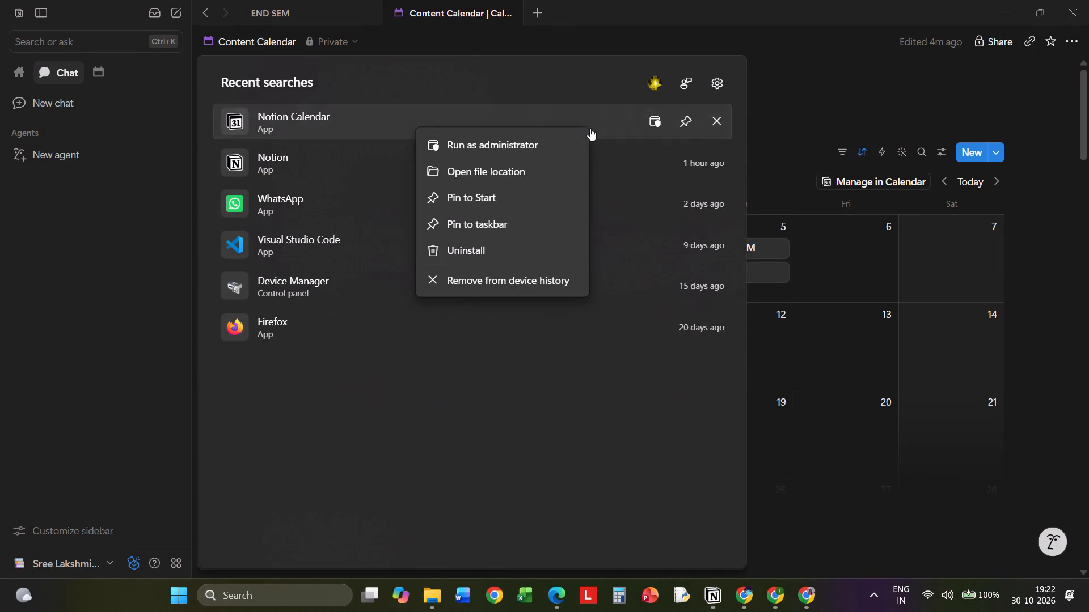
pyautogui.click(497, 250)
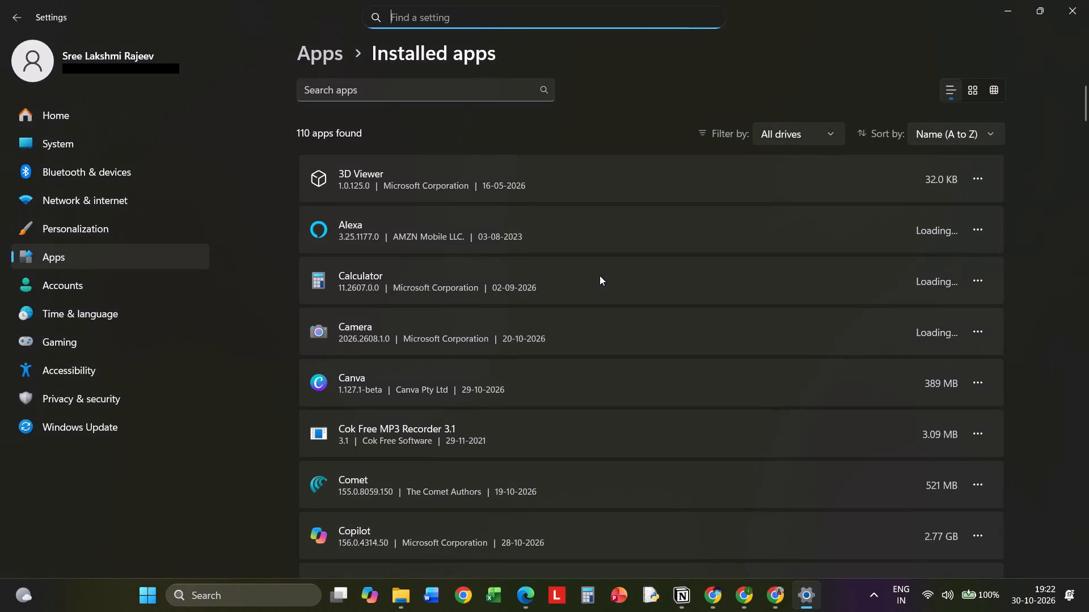
# Filter the installed apps by "NOTIO", uninstall Notion Calendar and close Settings.
pyautogui.click(424, 92)
pyautogui.write('NP')
pyautogui.press('BackSpace')
pyautogui.press('o')
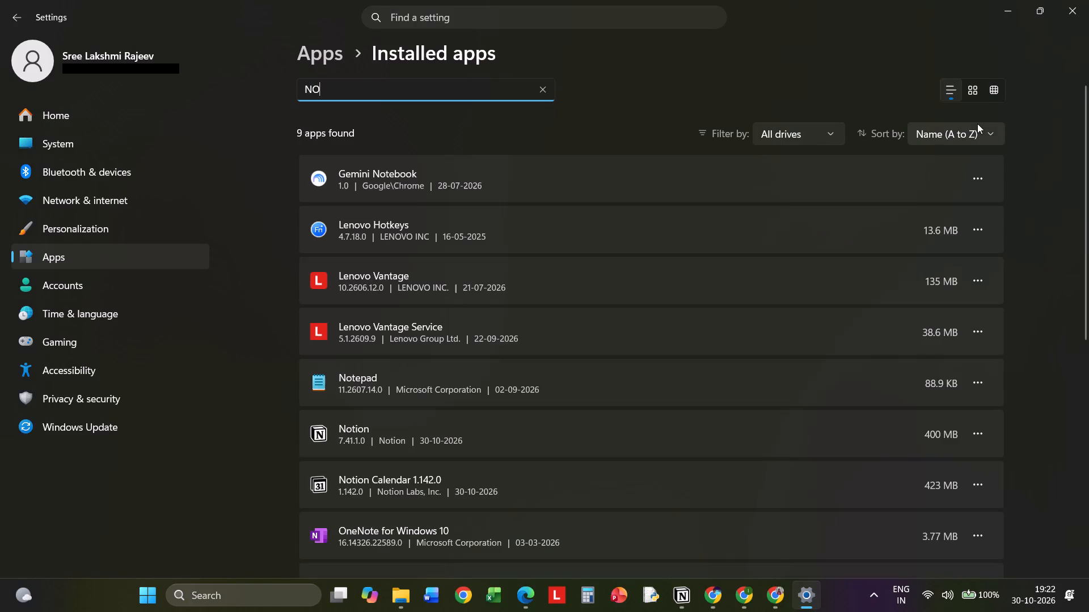
pyautogui.press('t')
pyautogui.write('IO')
pyautogui.rightClick(833, 225)
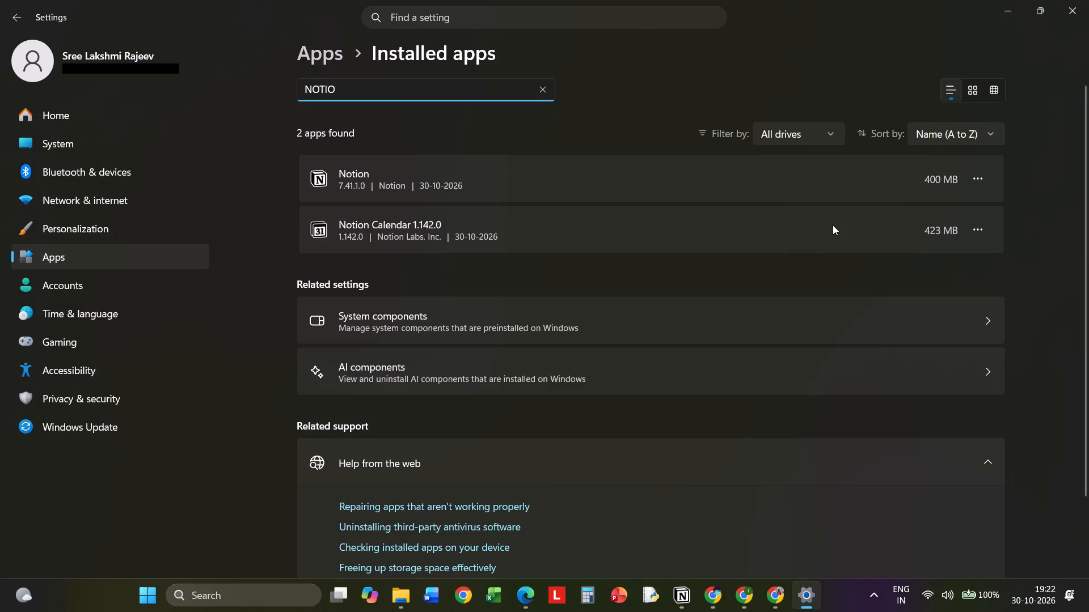
pyautogui.click(978, 229)
pyautogui.click(917, 279)
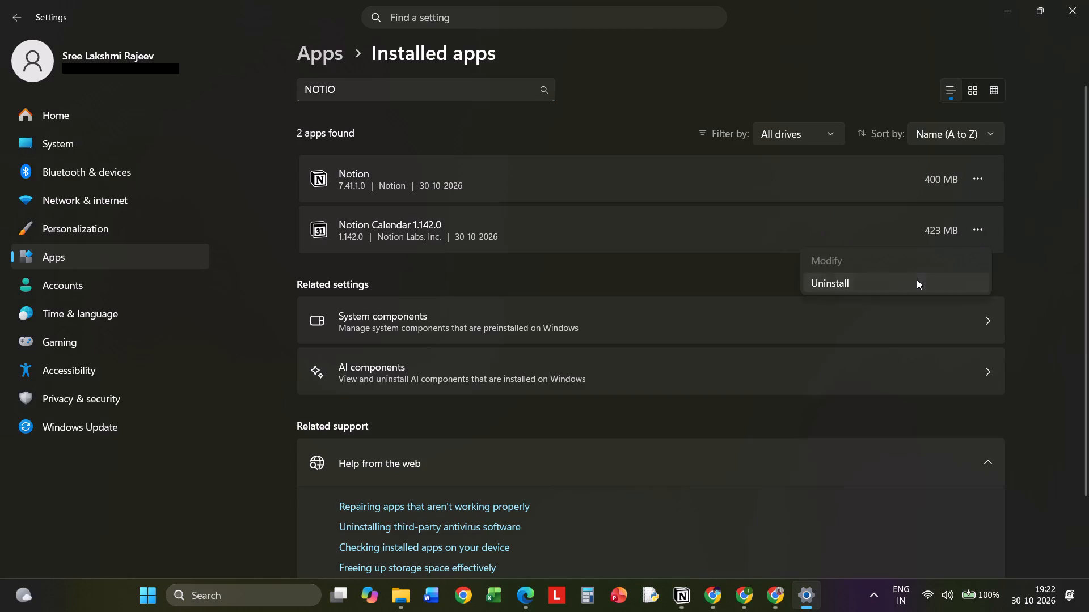
pyautogui.click(942, 307)
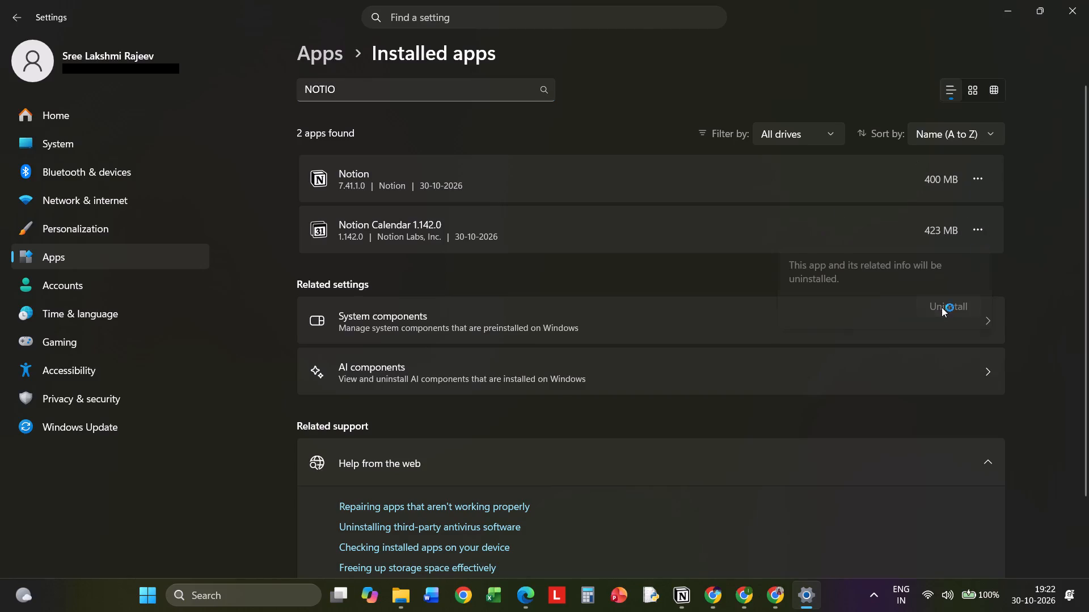
pyautogui.click(568, 335)
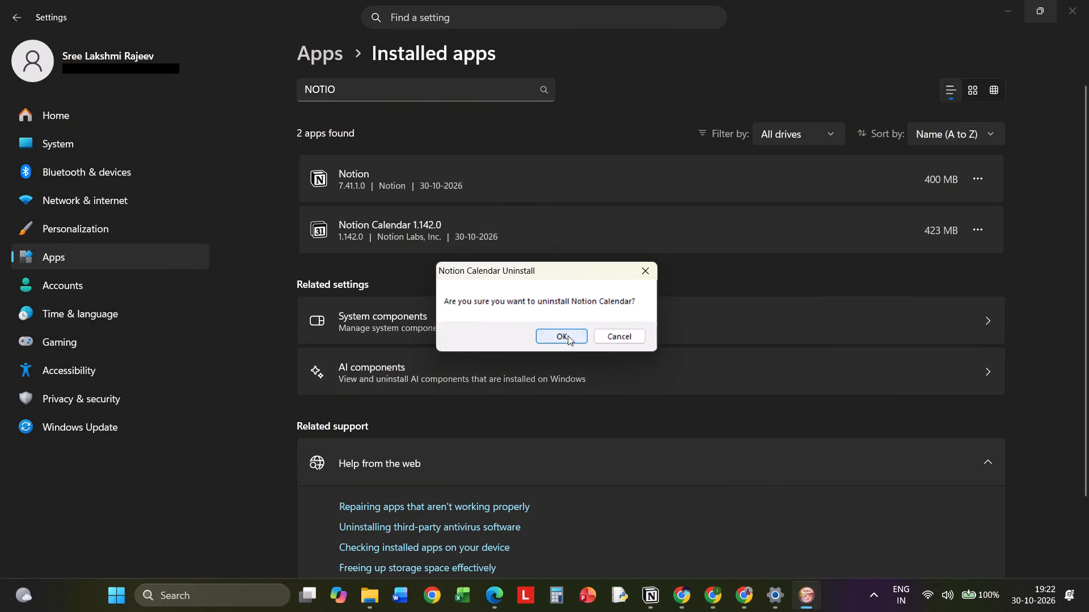
pyautogui.click(1084, 12)
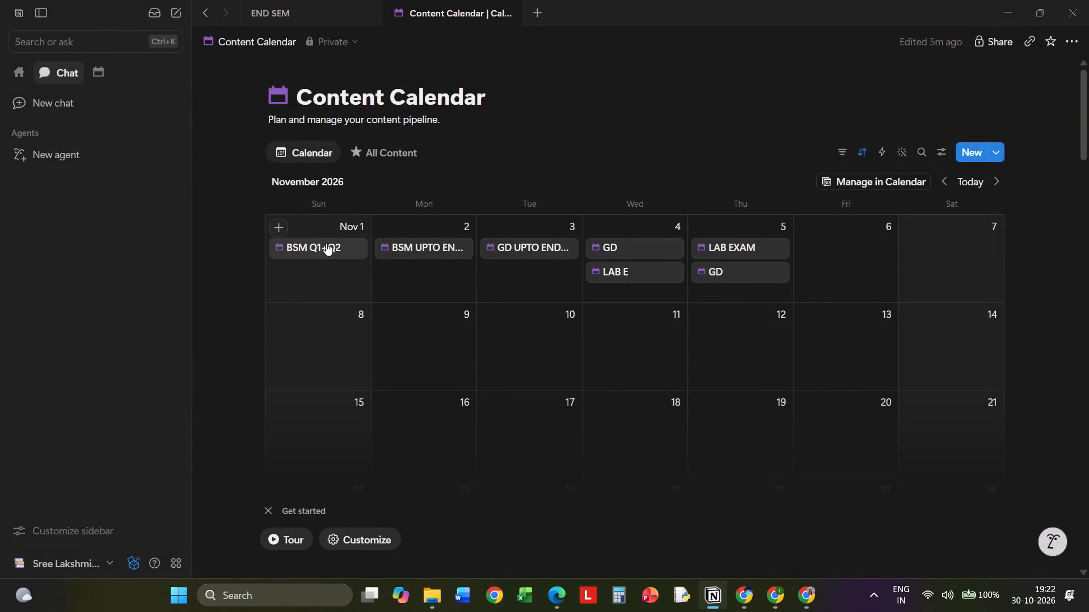
# Switch Notion to the END SEM page and close the Notion window.
pyautogui.click(297, 5)
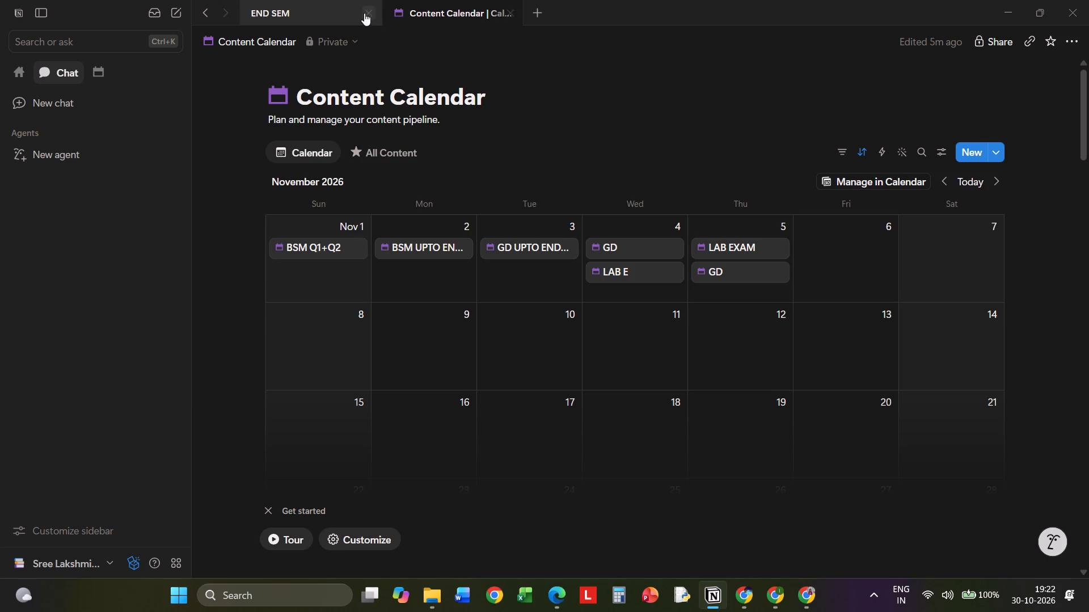
pyautogui.click(344, 12)
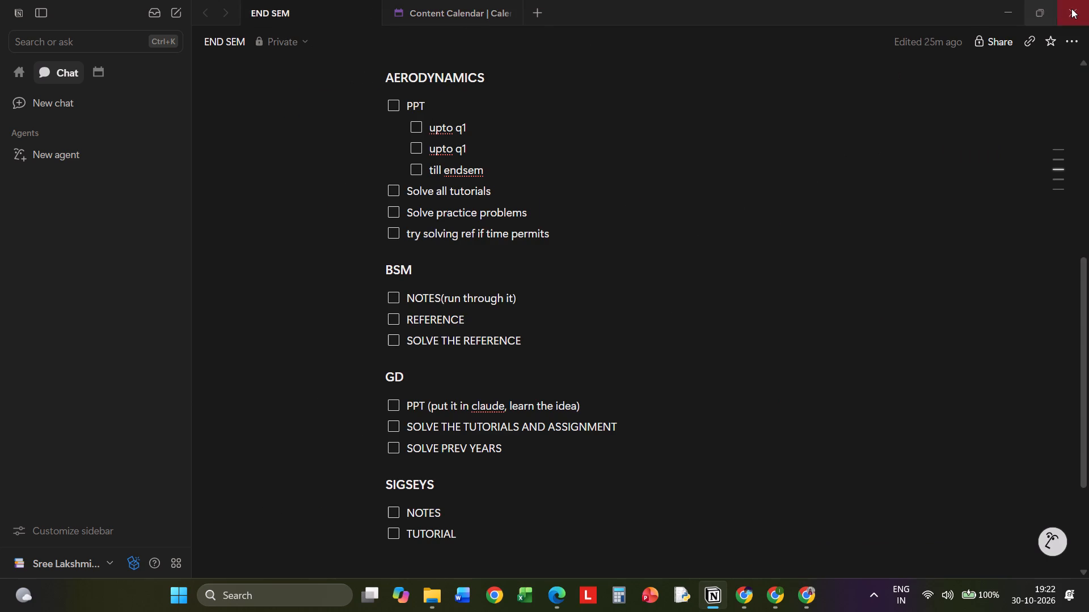
pyautogui.click(1071, 8)
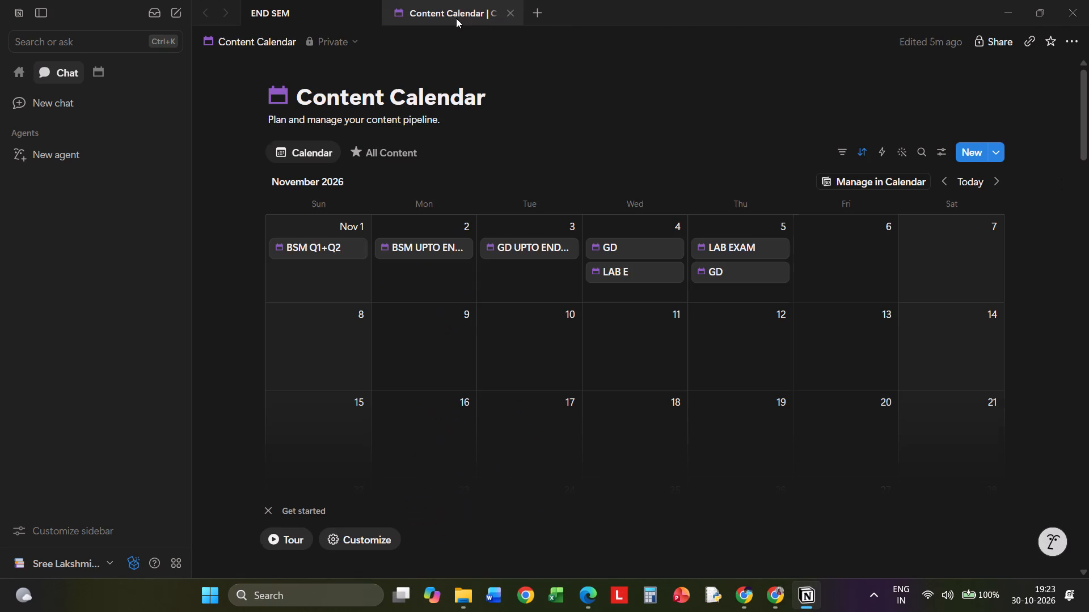
# Review the ToDos in the GD entries of 4 November and 5 November in the Content Calendar.
pyautogui.click(752, 232)
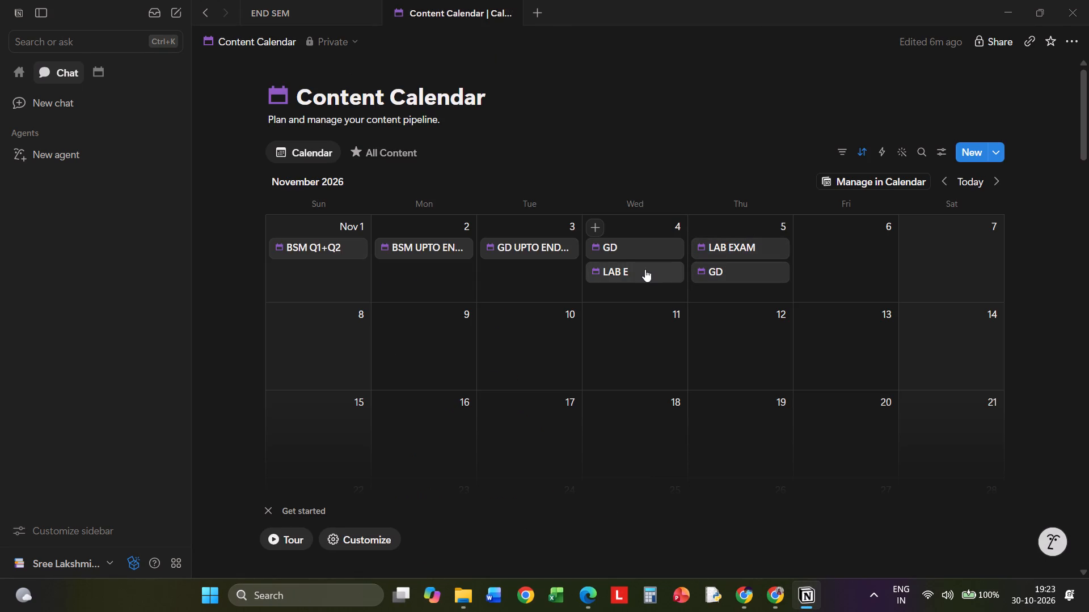
pyautogui.click(613, 248)
pyautogui.scroll(-4, 610, 269)
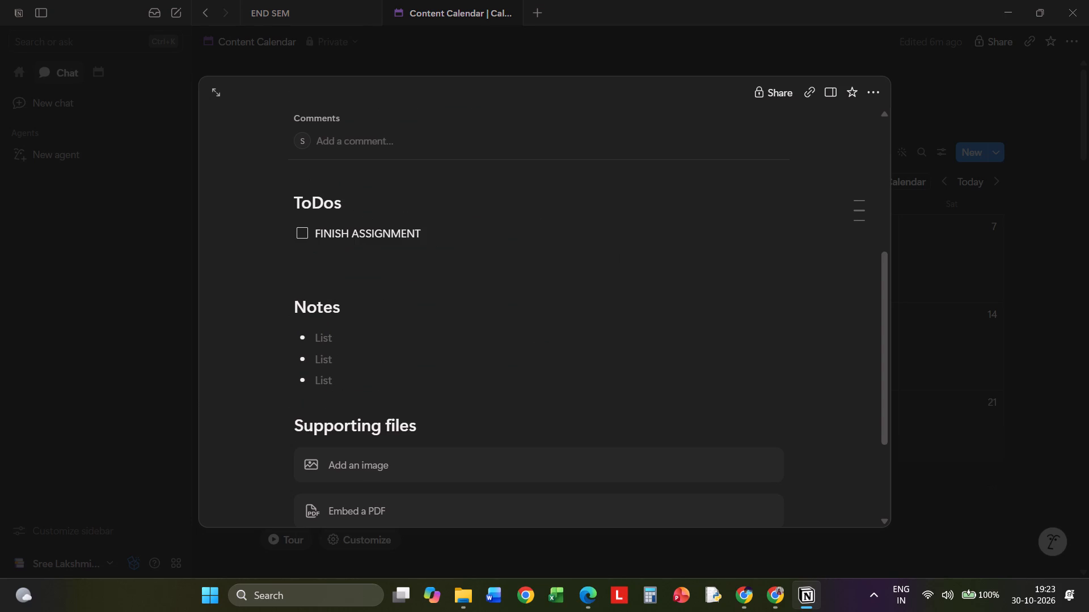
pyautogui.click(974, 168)
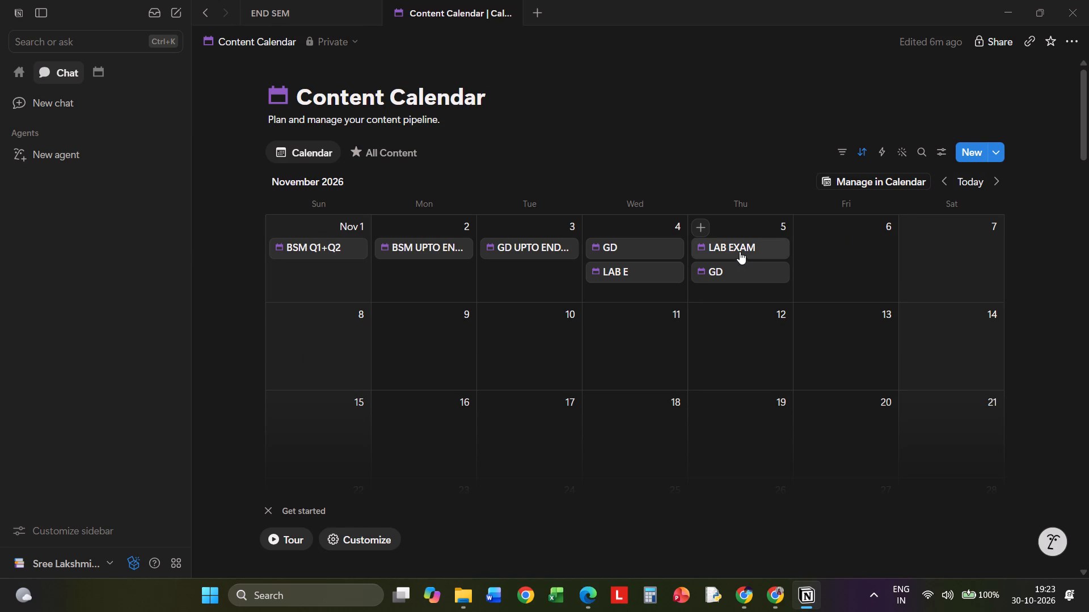
pyautogui.click(730, 266)
pyautogui.scroll(-2, 723, 265)
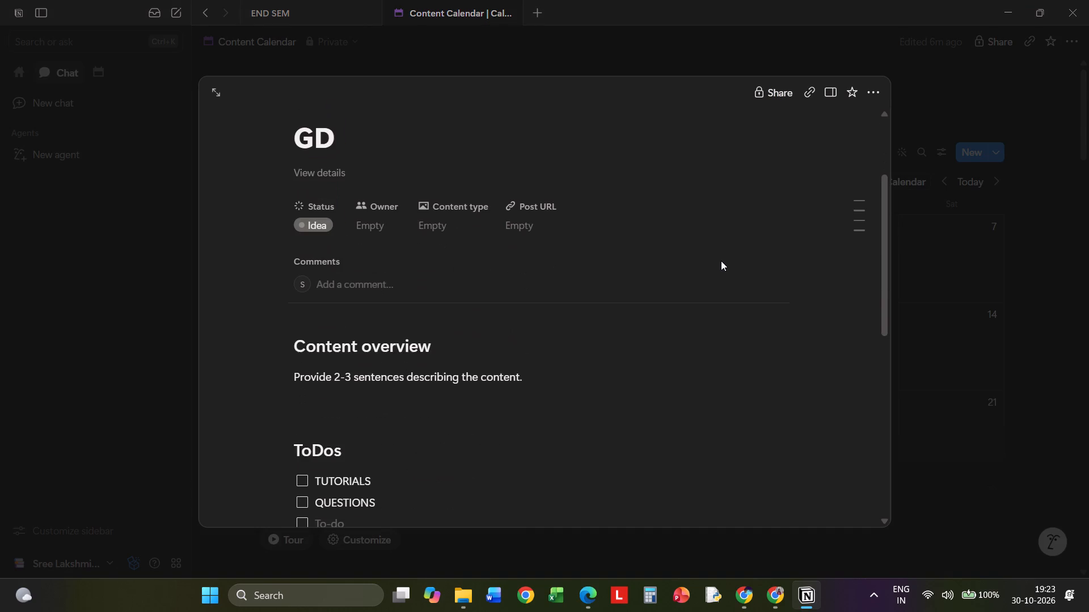